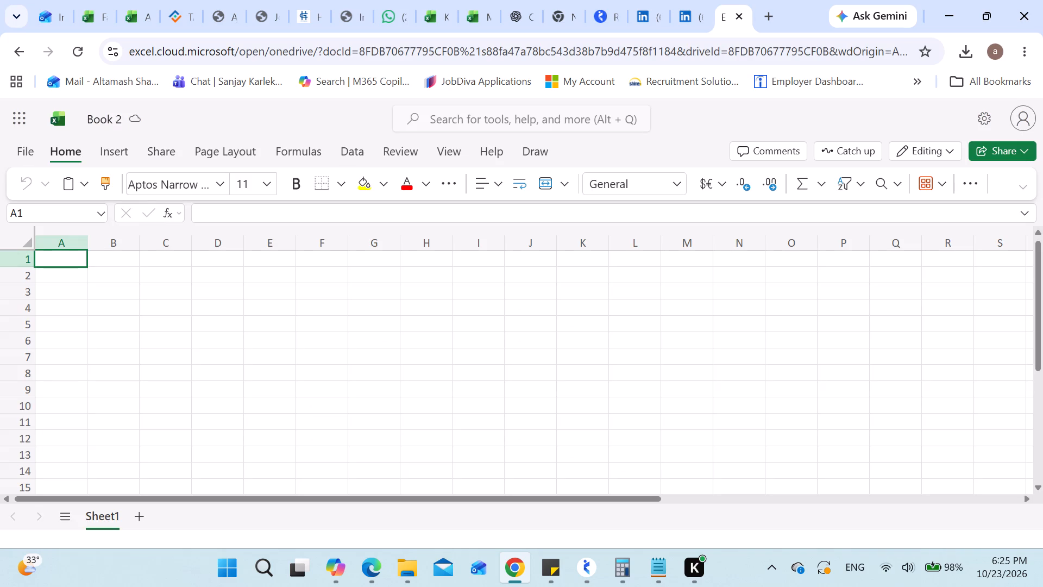
Paste the copied content into the blank Sheet1 of Book 2, starting at cell A1.
key(ctrl+v)
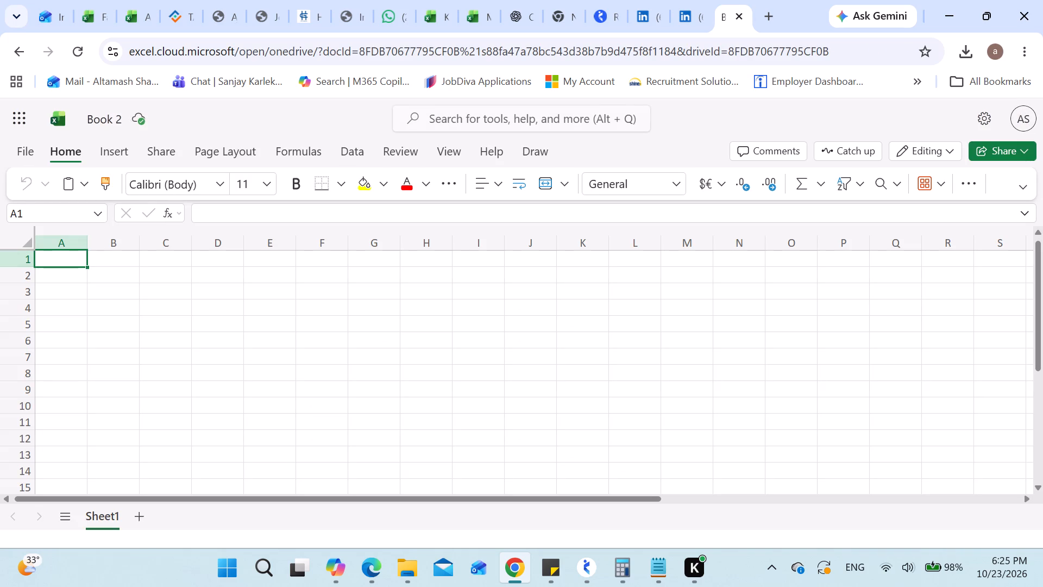
click(90, 280)
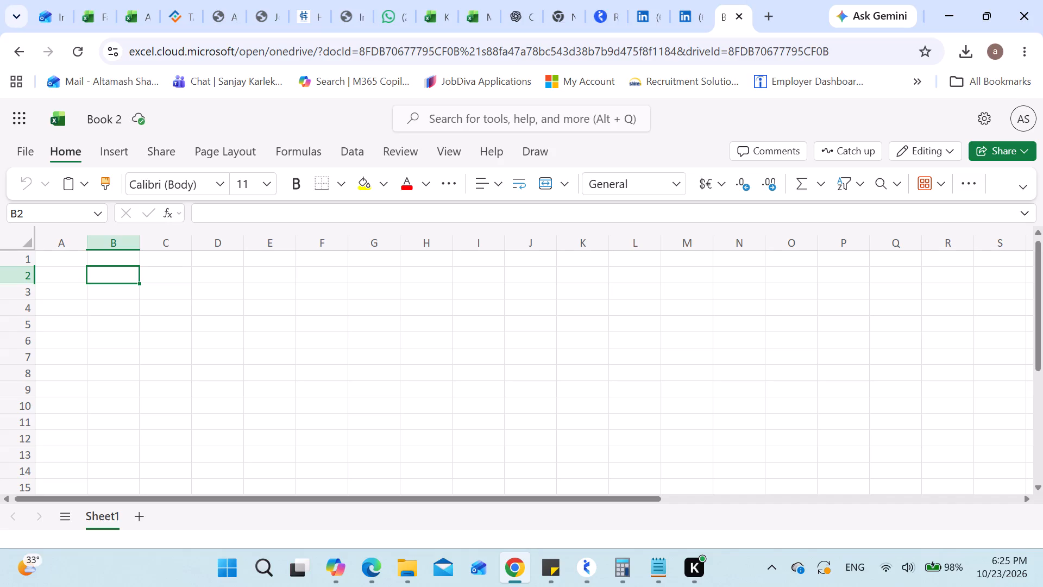
click(79, 265)
key(ctrl+v)
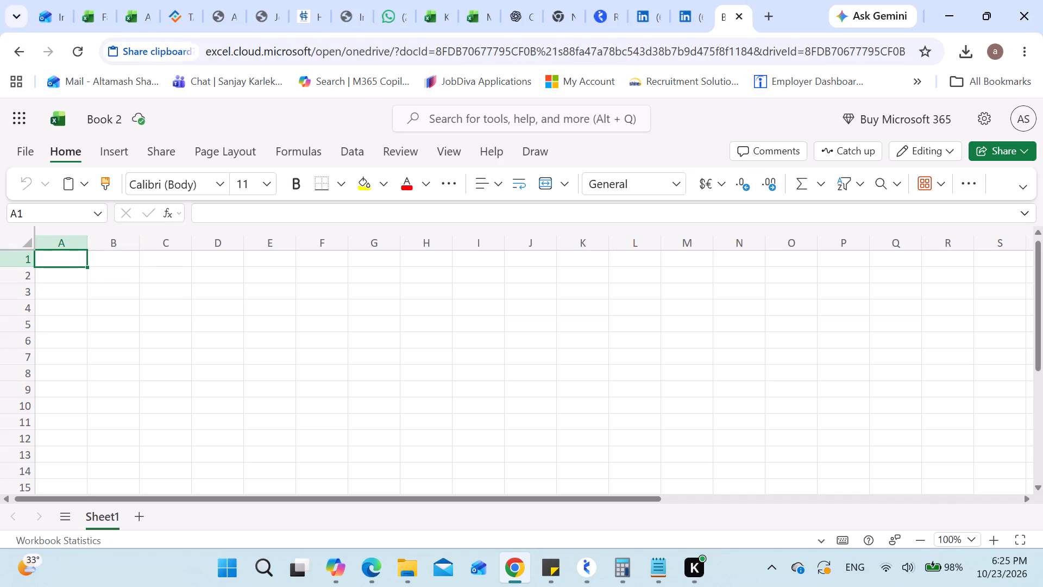
Allow the site to access the clipboard so the copied candidate table is pasted into Sheet1.
click(257, 174)
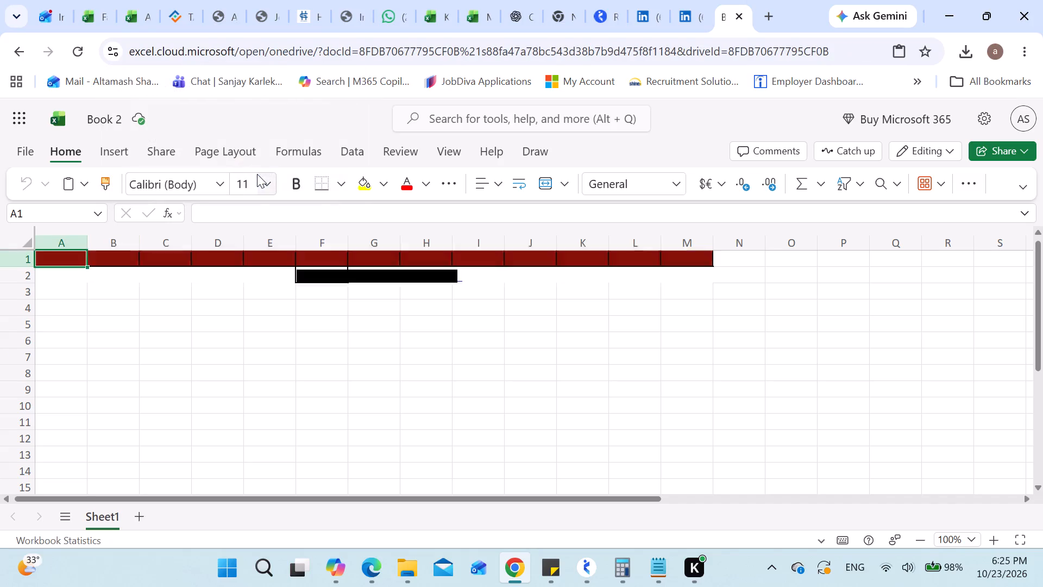
Select cell A2, the Sr. No. entry of the candidate row below the header.
scroll(280, 324, right, 4)
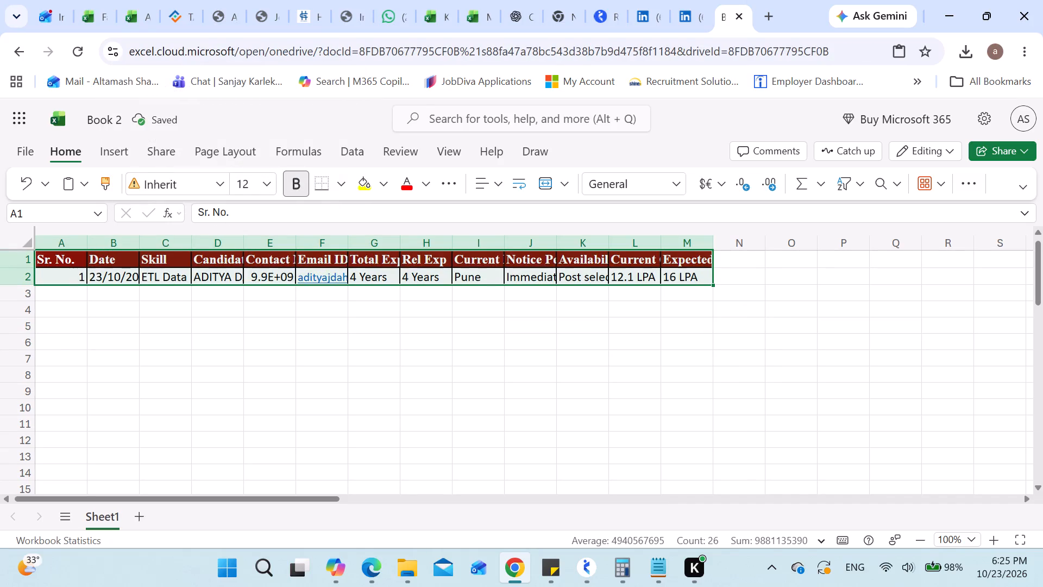
click(82, 279)
click(81, 293)
click(79, 280)
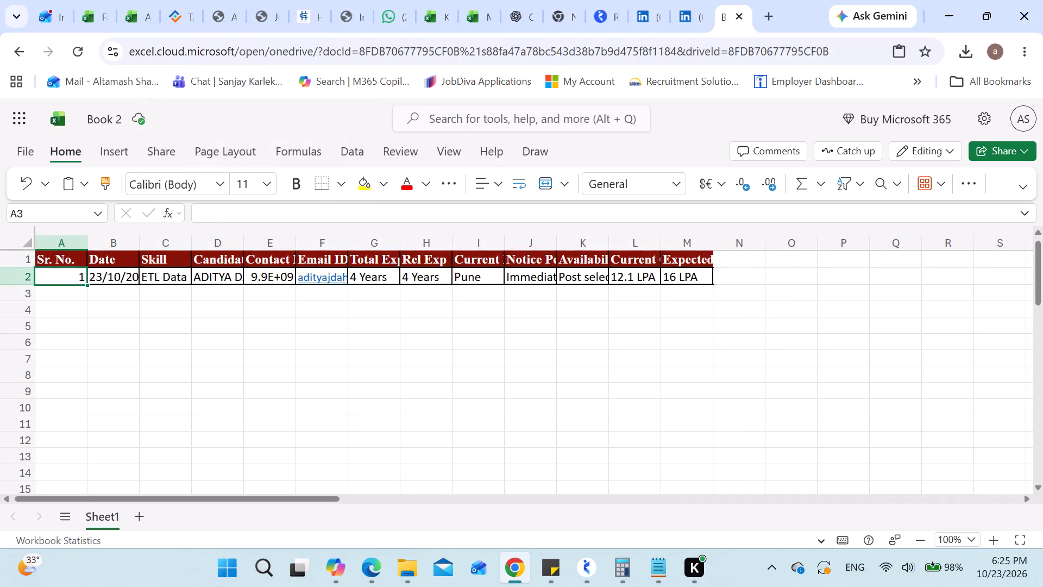
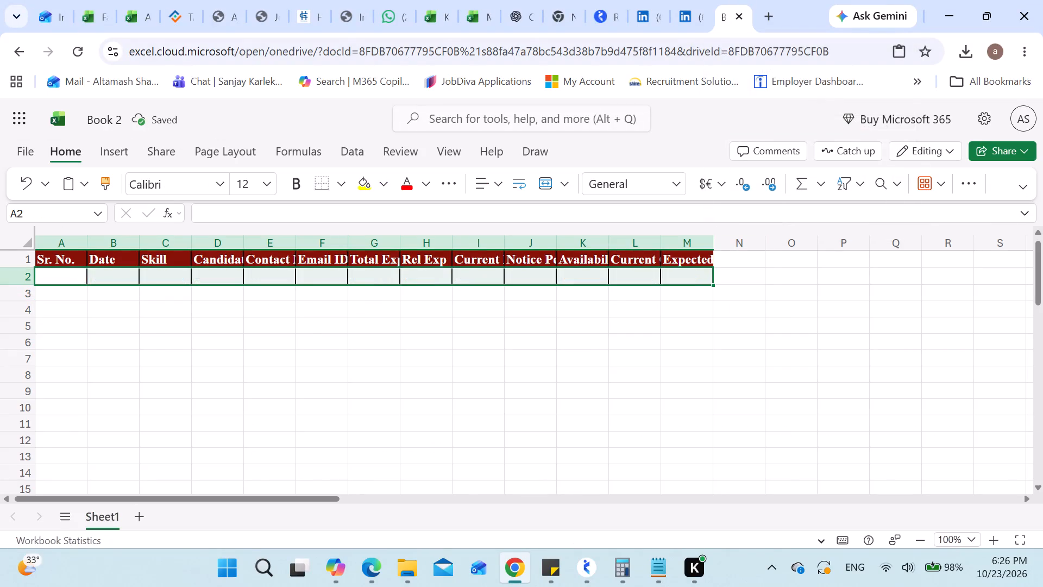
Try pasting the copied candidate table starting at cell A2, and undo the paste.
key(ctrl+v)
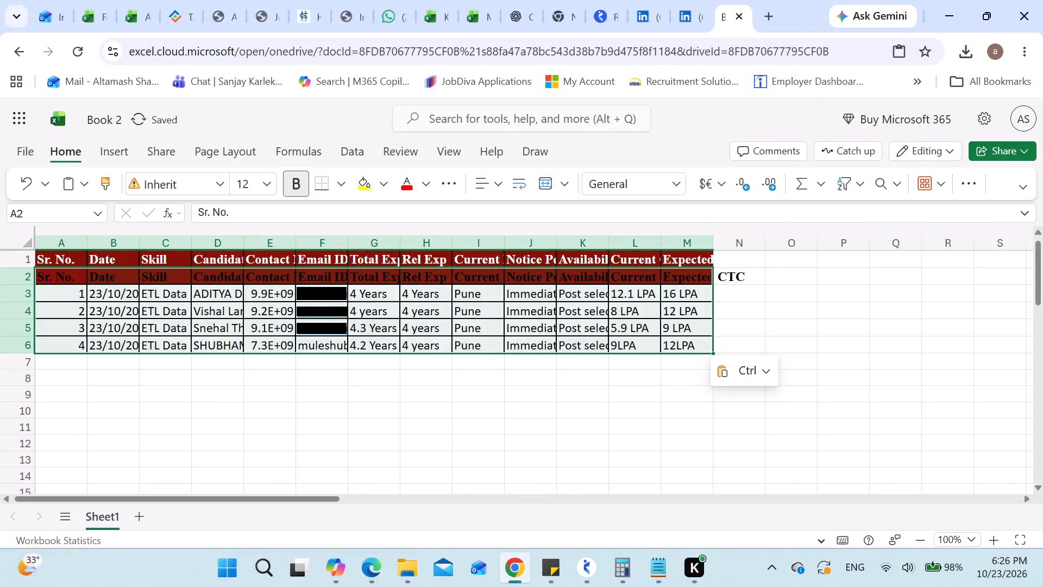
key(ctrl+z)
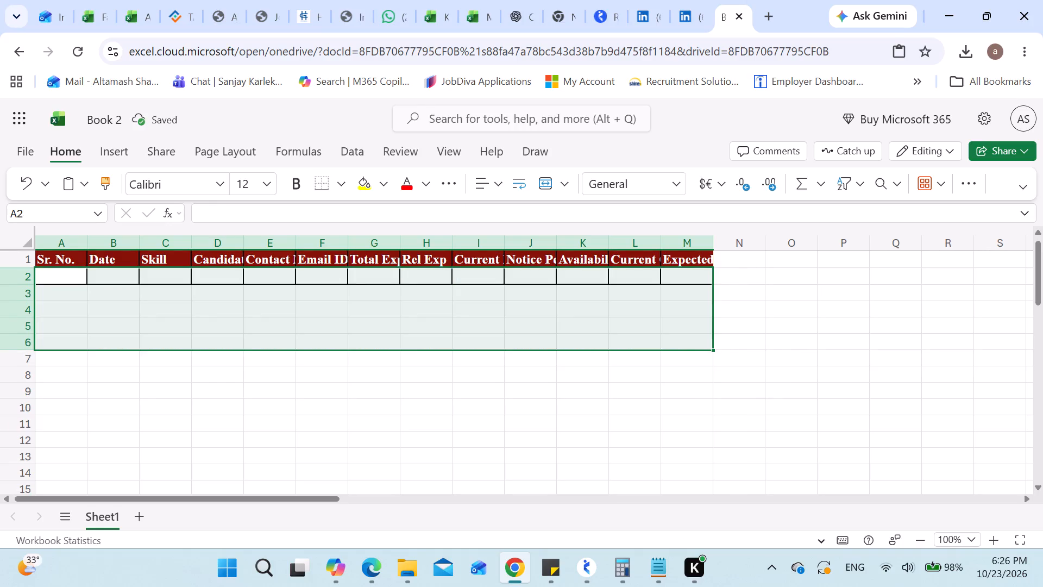
Paste the copied candidate table over the header row starting at cell A1, and fit the Date column to its contents.
click(70, 257)
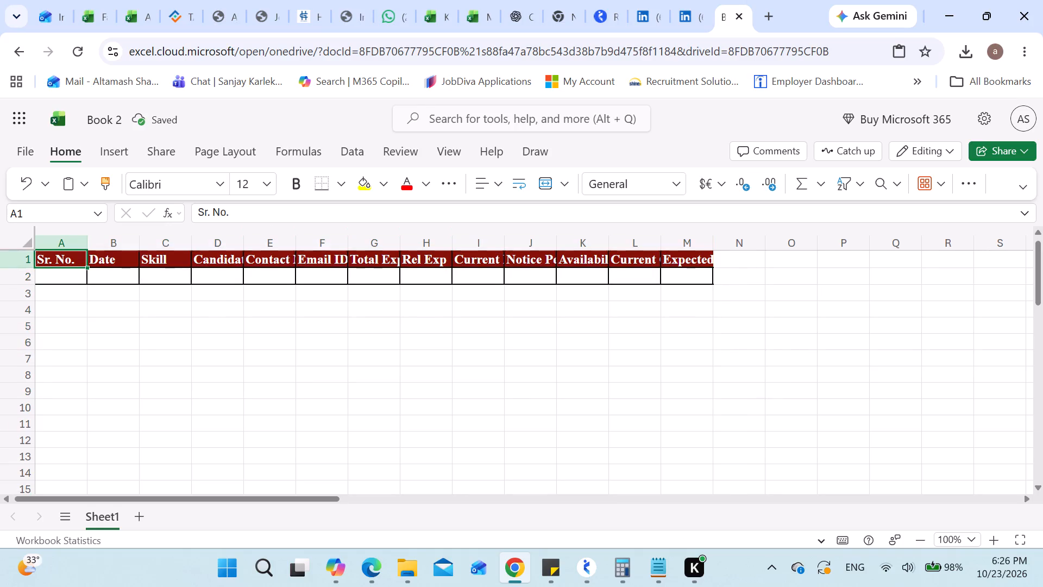
key(ctrl+v)
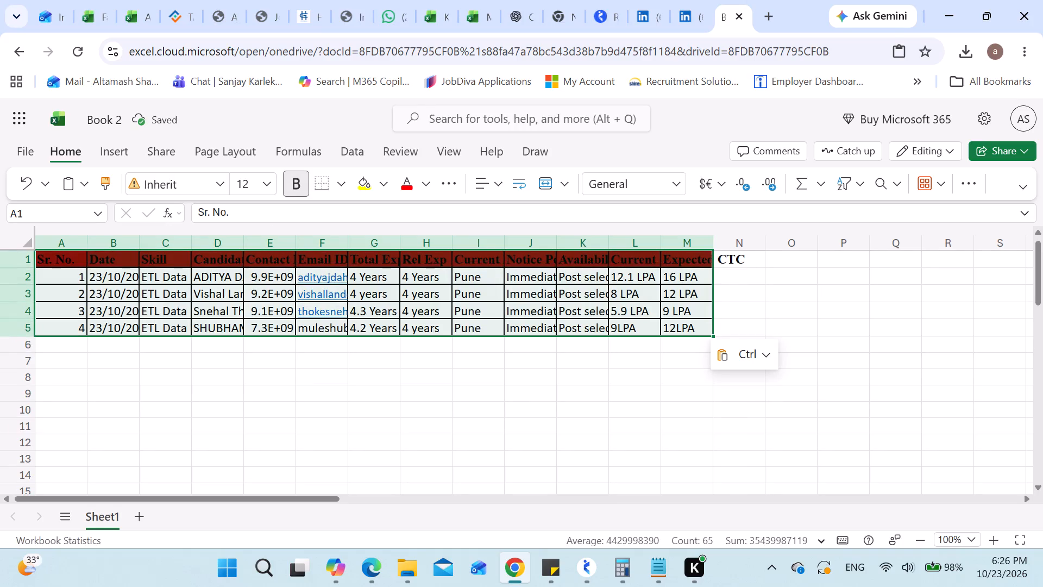
double_click(136, 244)
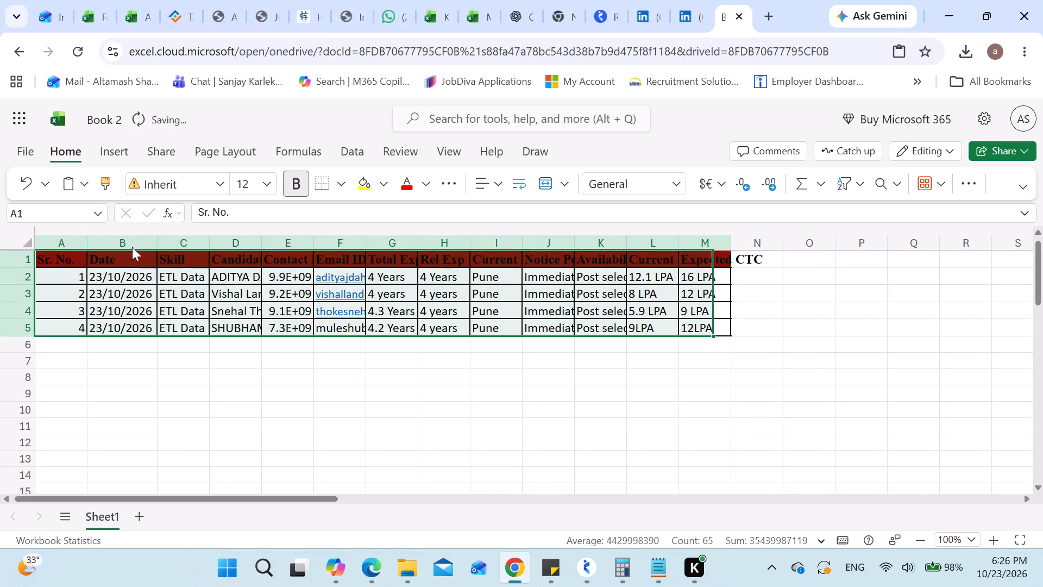
Add serial numbers 5 and 6 in cells A6 and A7 of the Sr. No. column.
click(75, 342)
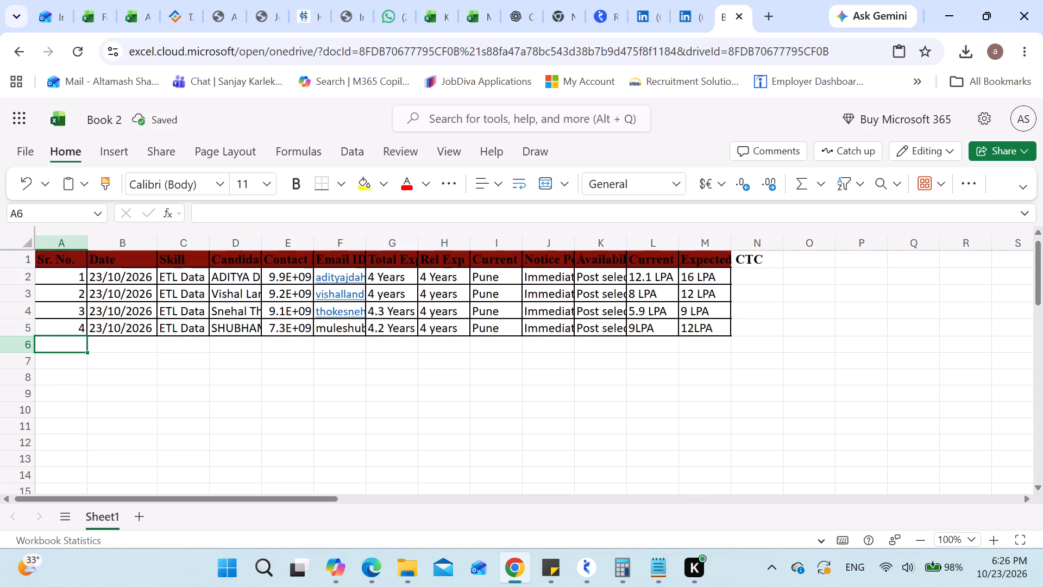
key(5)
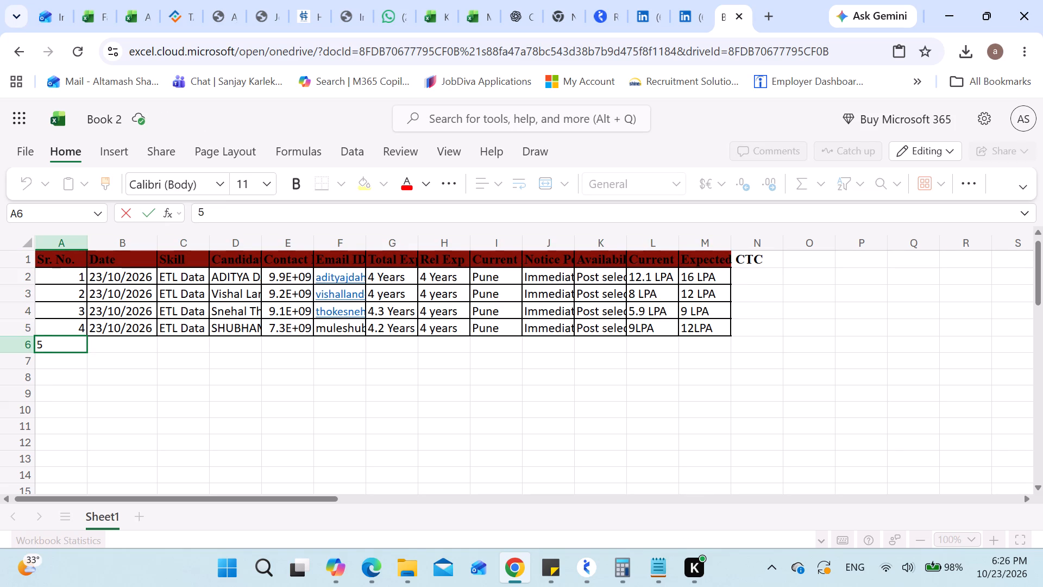
click(52, 360)
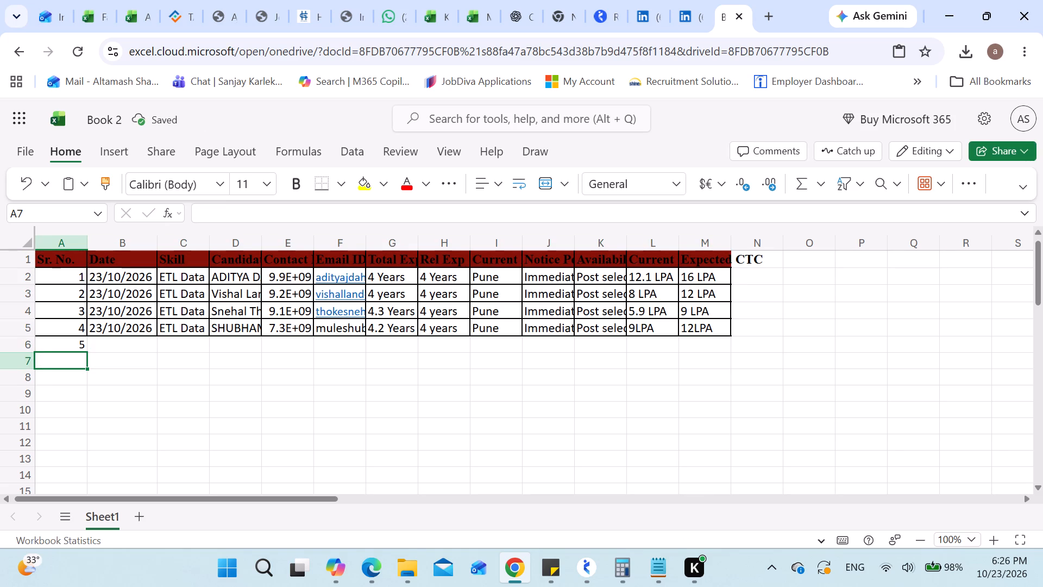
key(6)
click(108, 344)
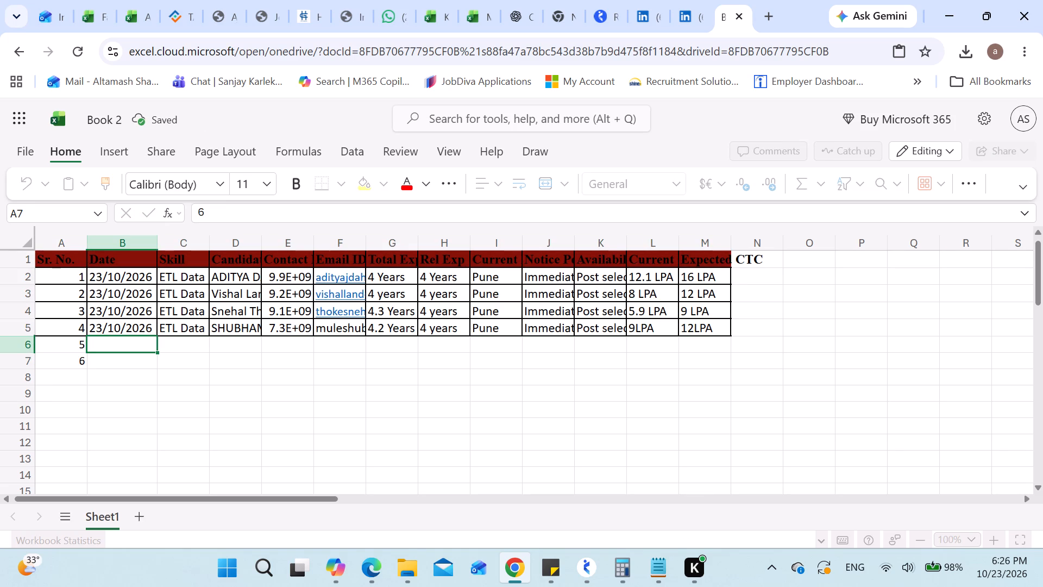
Copy the date 23/10/2026 from B5 into cells B6 and B7.
click(124, 325)
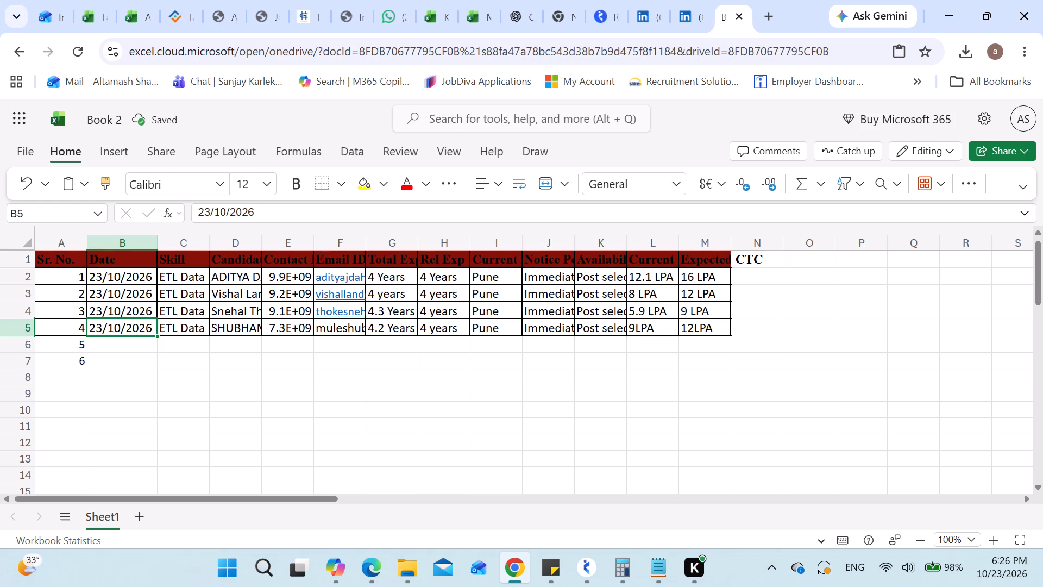
key(ctrl+c)
drag(123, 346, 129, 359)
key(ctrl+v)
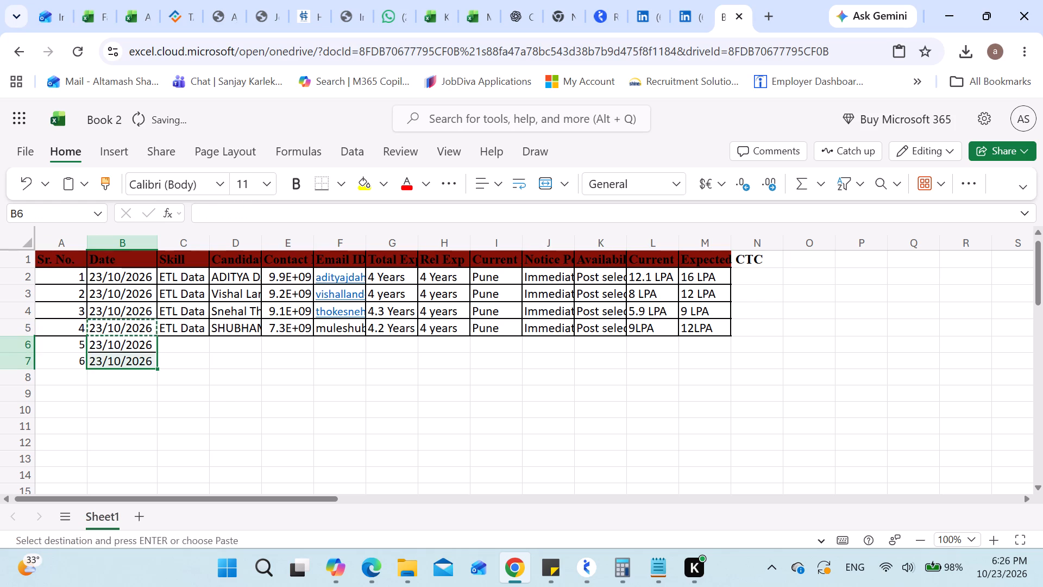
Fit the width of the Skill column to its contents.
click(201, 325)
double_click(209, 243)
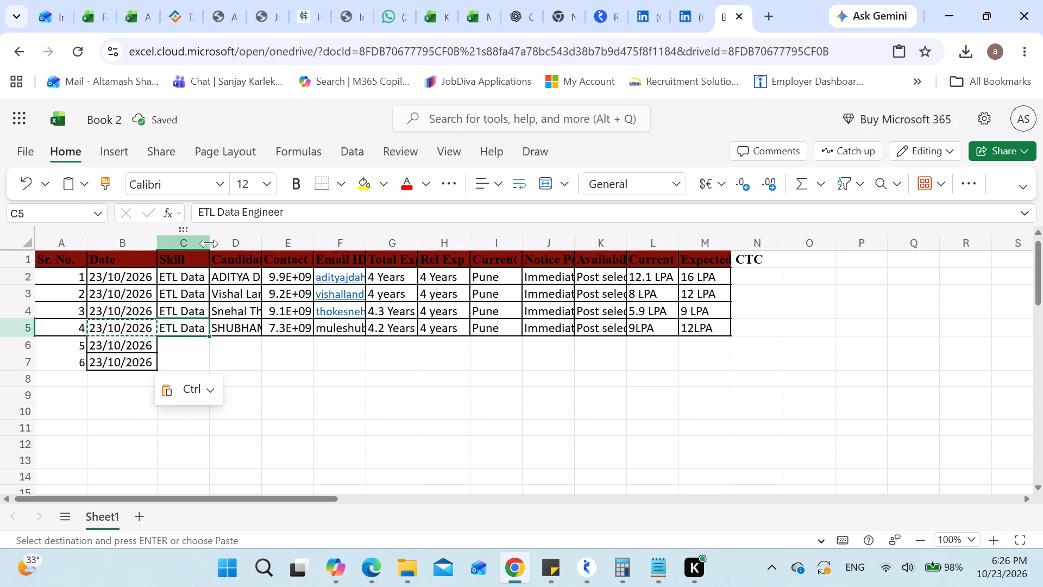
Copy the skill ETL Data Engineer from C5 into cells C6 and C7.
click(197, 349)
click(200, 335)
click(207, 331)
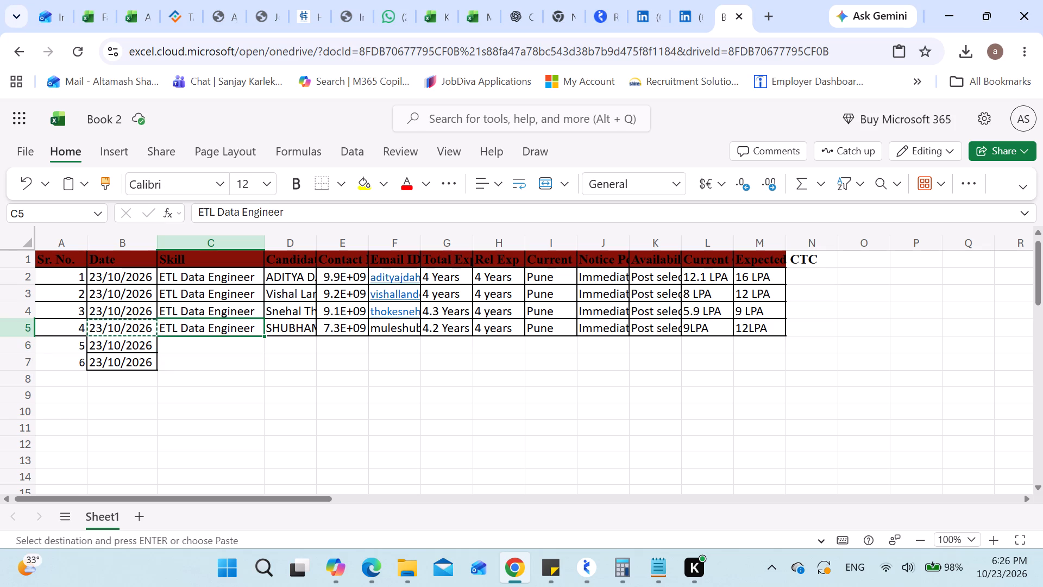
key(ctrl+c)
drag(206, 341, 211, 360)
key(ctrl+v)
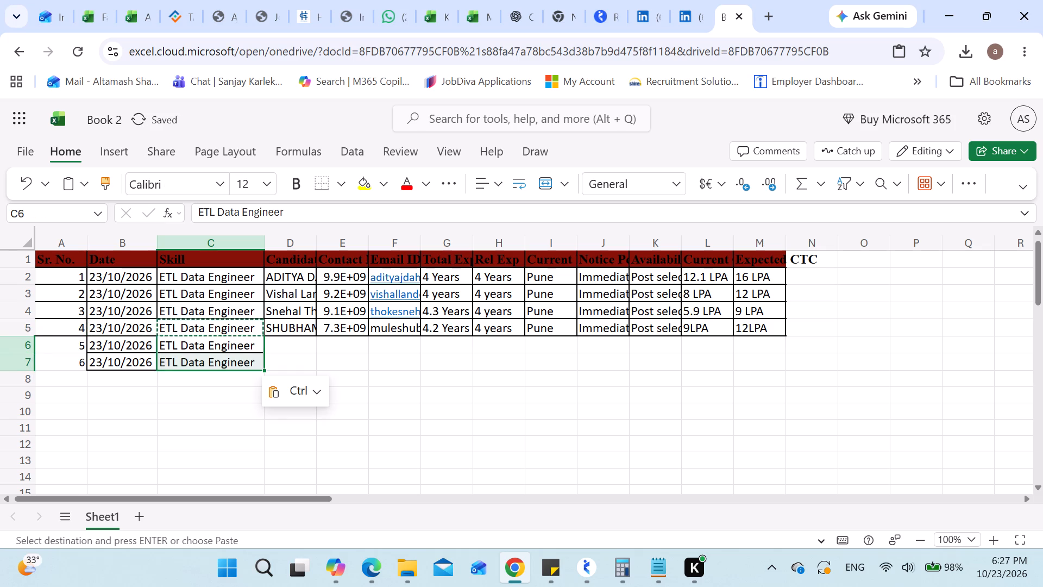
Widen the Candidate Name column until the header and all names fit, and select the empty name cell D6.
double_click(317, 243)
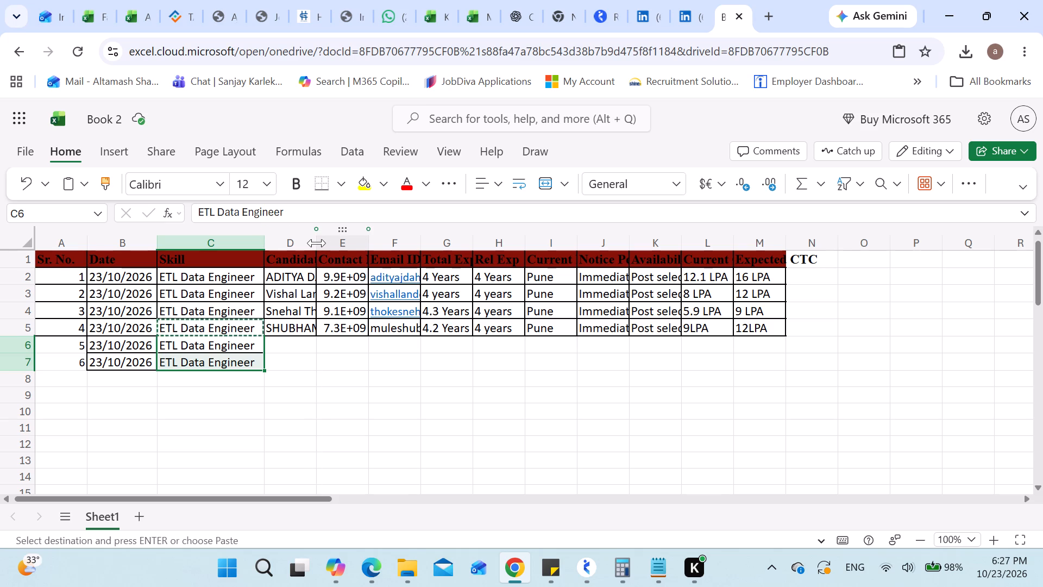
double_click(317, 243)
double_click(316, 243)
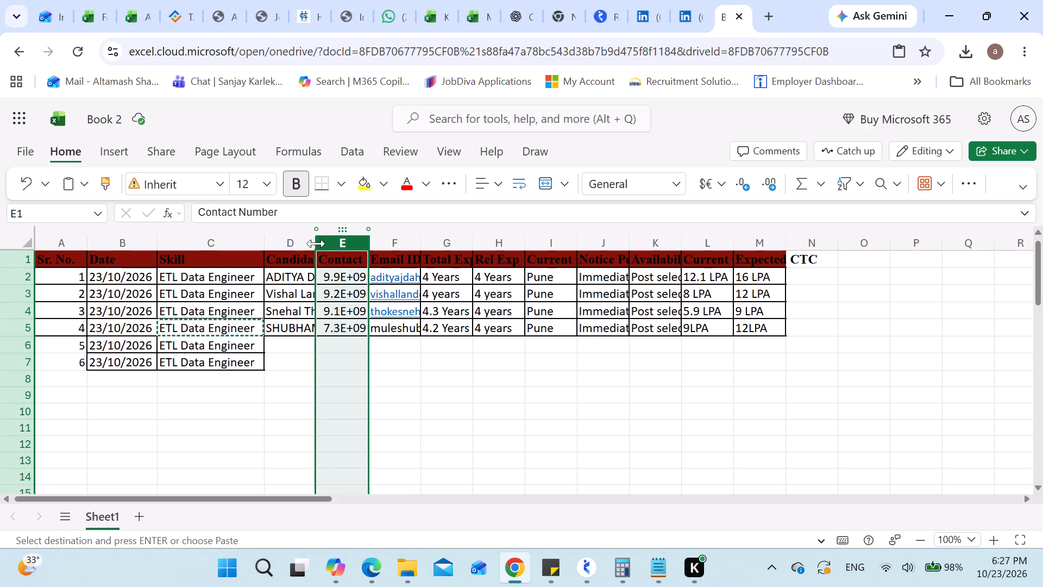
drag(316, 243, 344, 241)
click(300, 380)
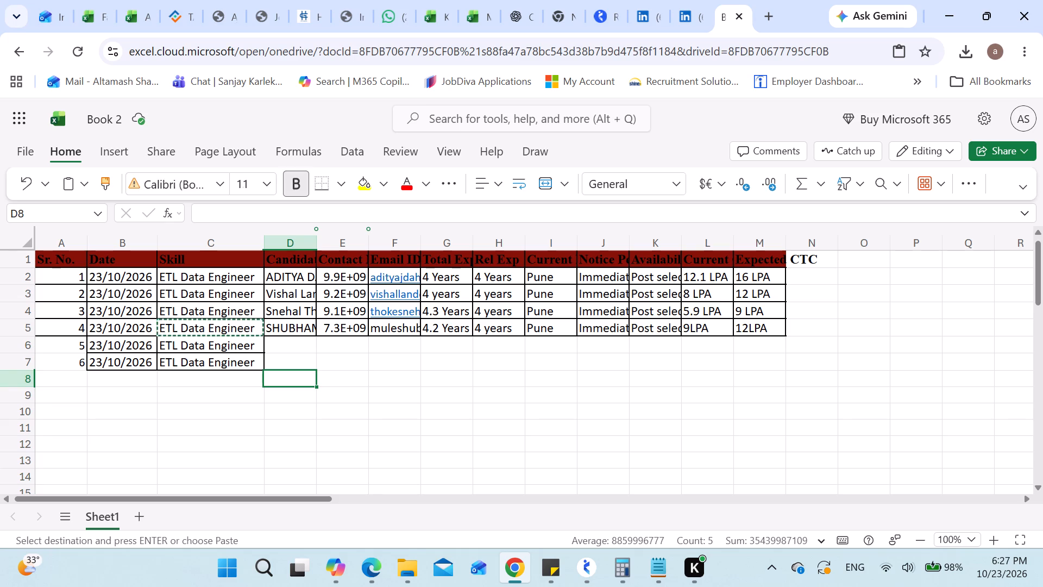
drag(316, 247, 354, 245)
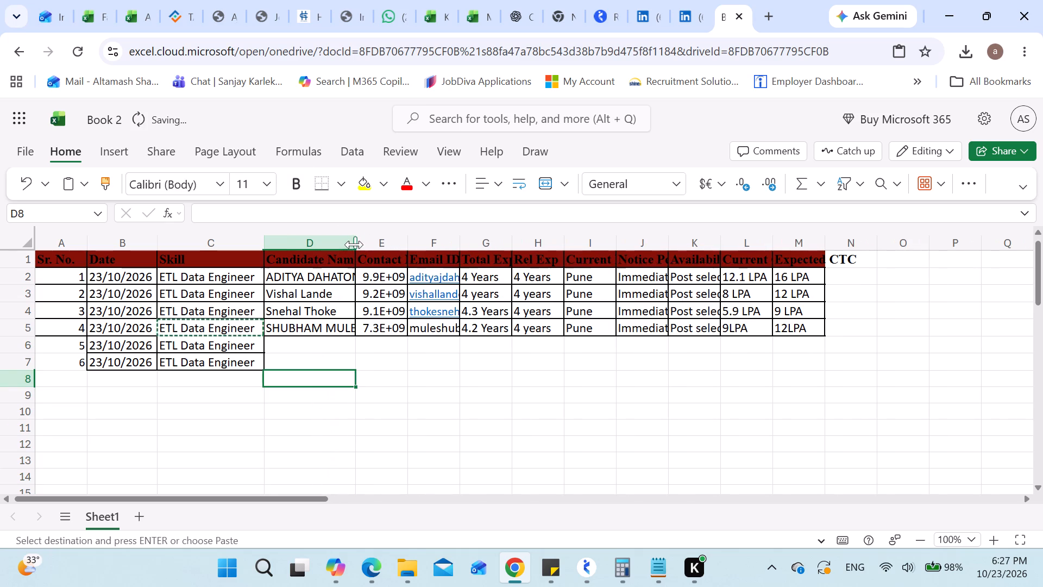
drag(356, 246, 370, 246)
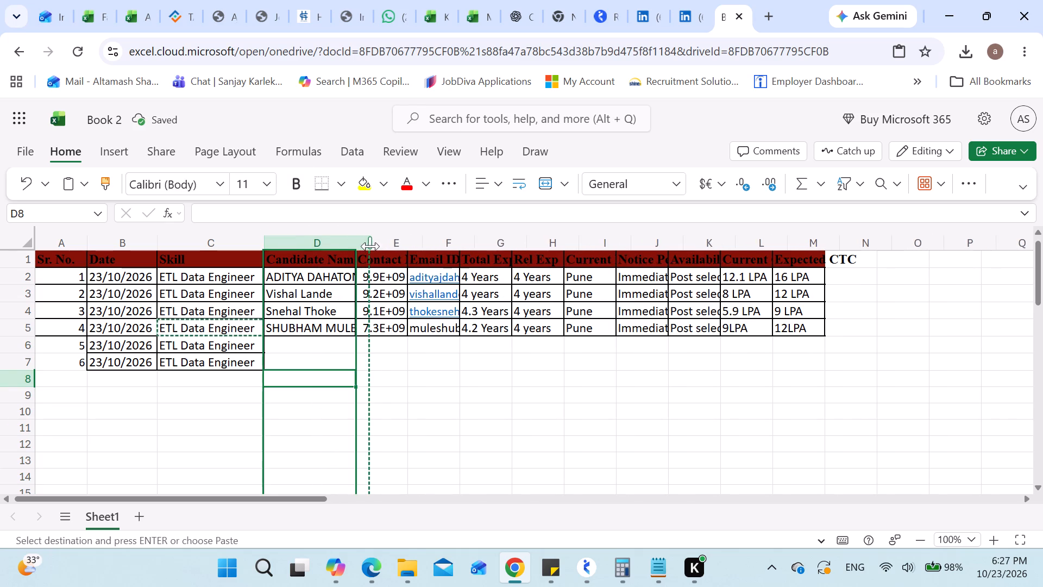
drag(370, 246, 384, 247)
click(301, 348)
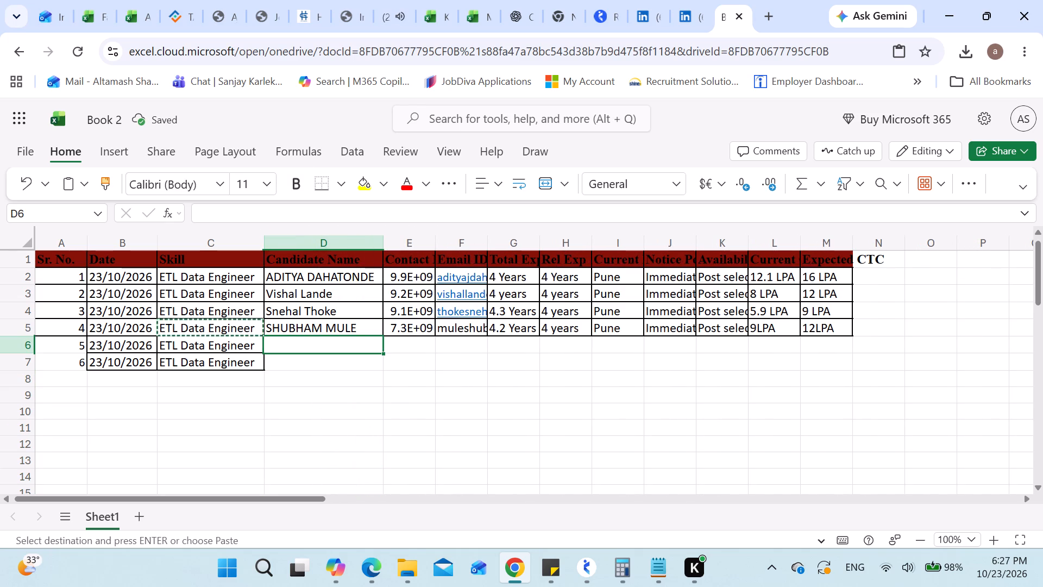
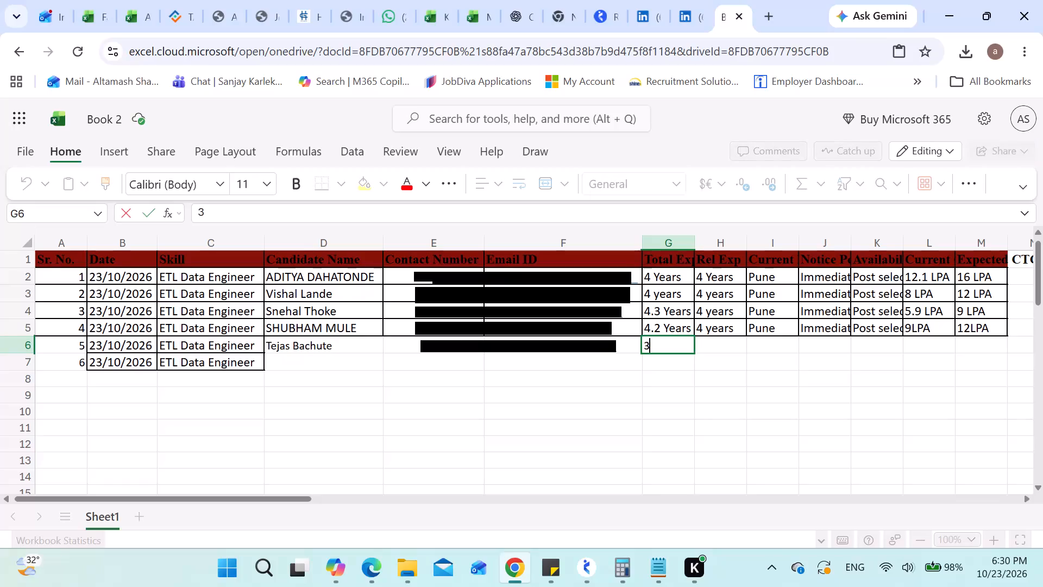
Enter 3.5 Years as the total experience in G6 and copy it into the Rel Exp cell H6.
text(.5)
key(space)
text(Years)
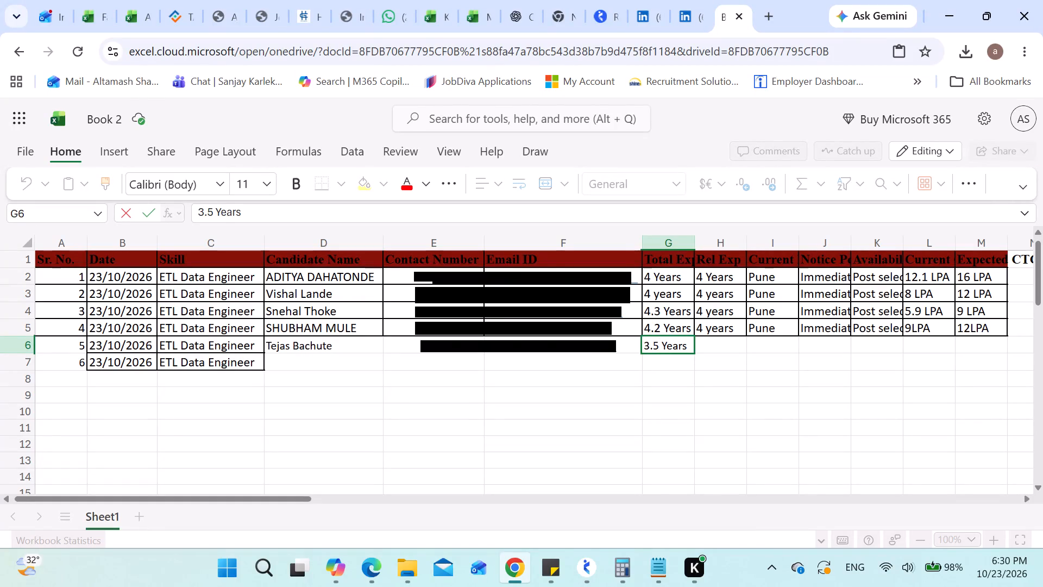
click(707, 347)
key(Left)
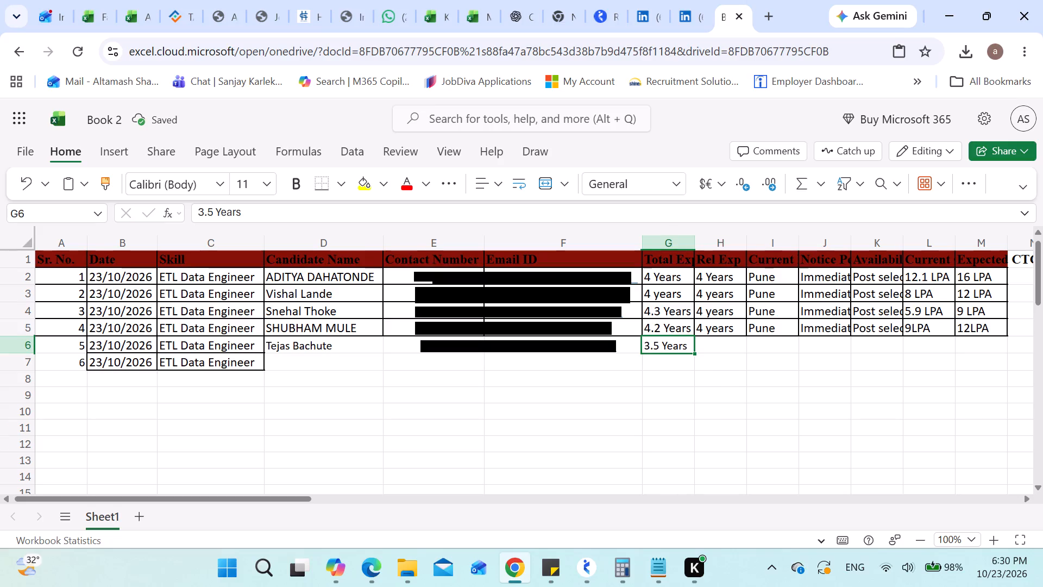
key(ctrl+c)
key(Right)
key(ctrl+v)
Enter Pune as the current location for both new candidates in cells I6 and I7.
key(Right)
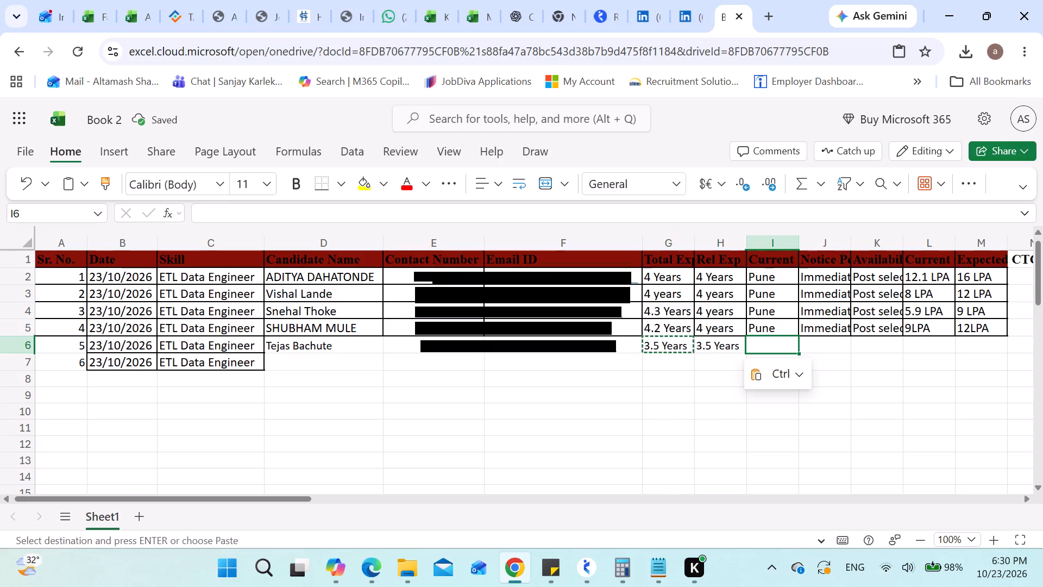
text(Pu)
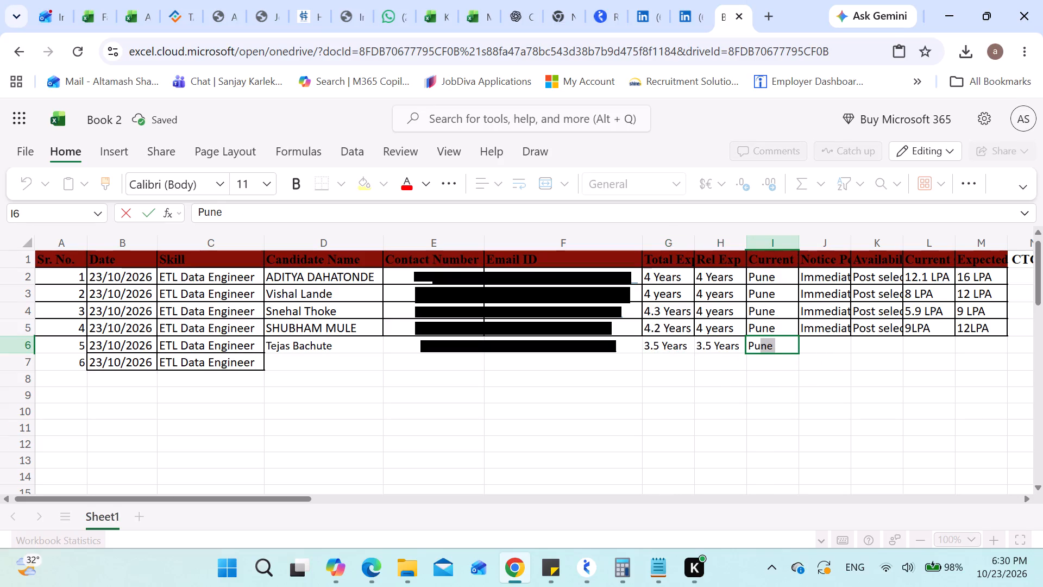
click(756, 358)
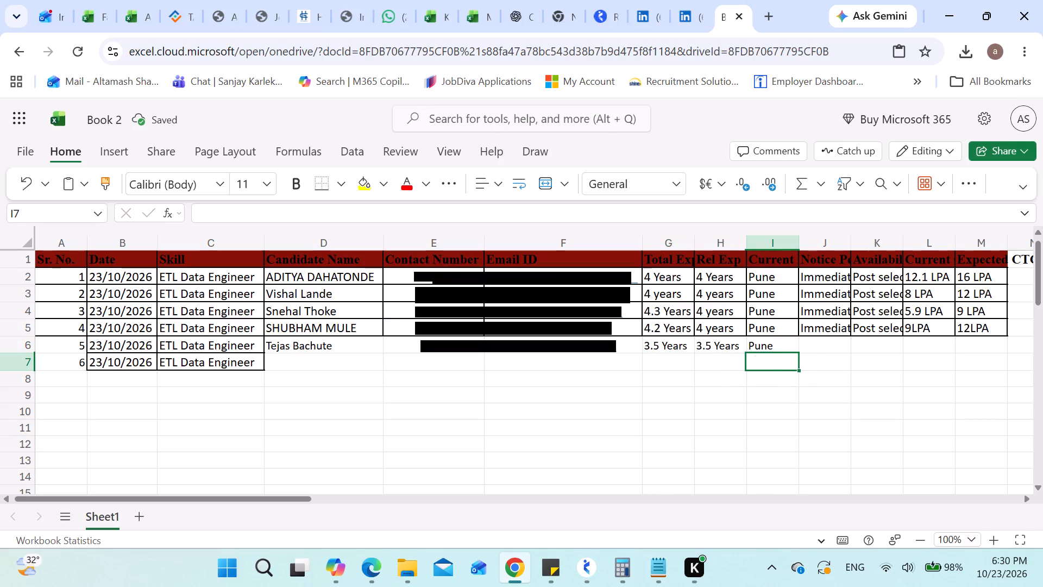
key(shift+p)
Enter 3.1 Years as both the relevant and total experience in row 7, cells H7 and G7.
click(712, 361)
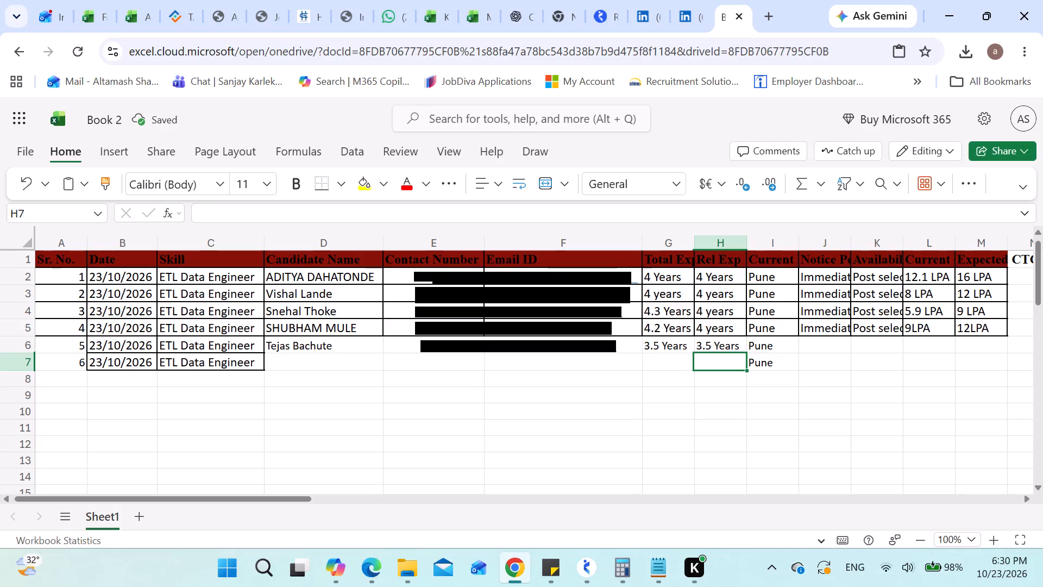
text(3.1 Years)
key(Left)
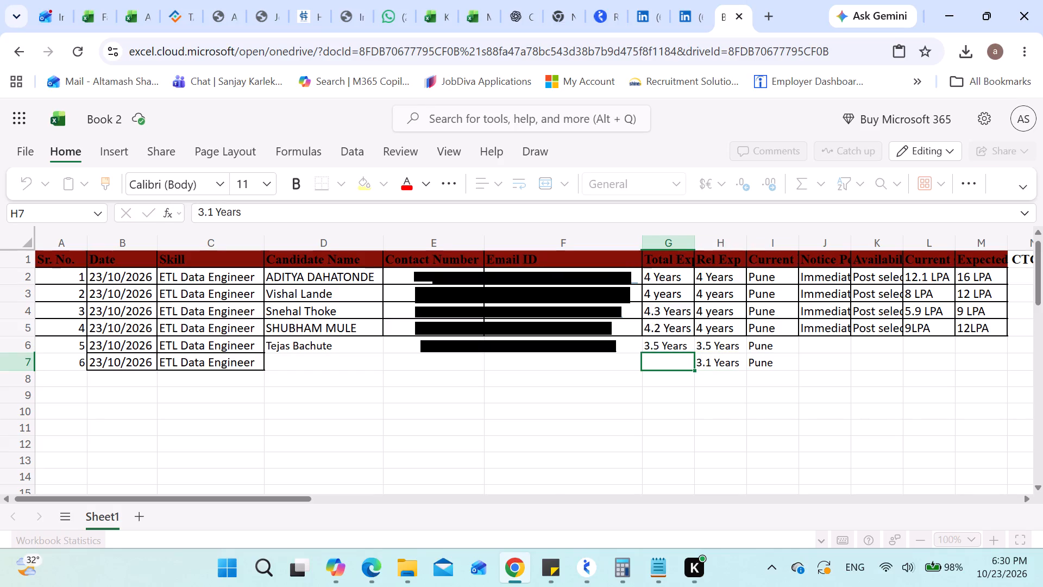
text(3.1 Ye)
text(ars)
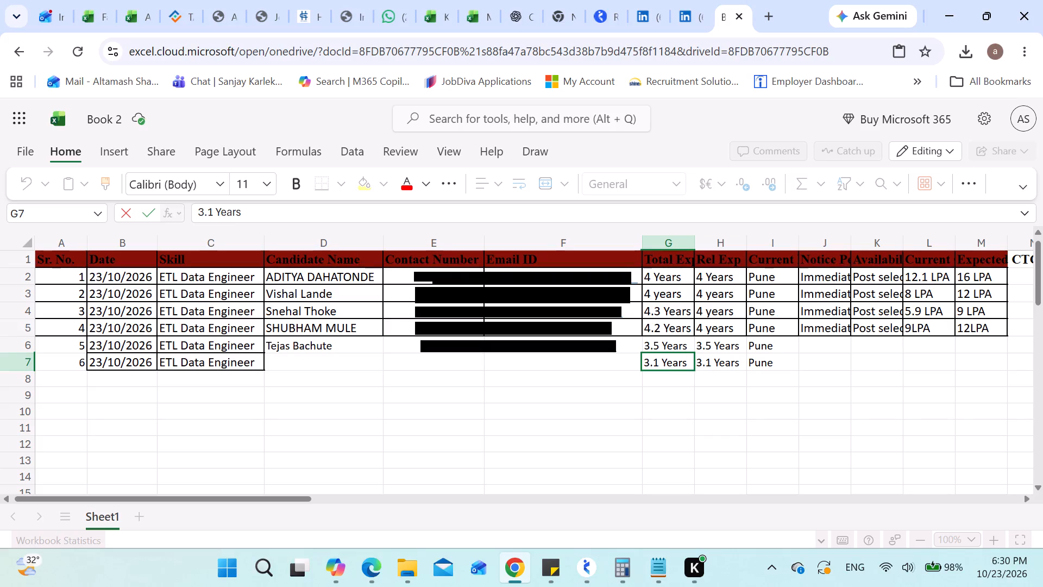
Fit the widths of the Notice Period and Availability to Join columns to their contents.
drag(802, 357, 852, 245)
triple_click(852, 245)
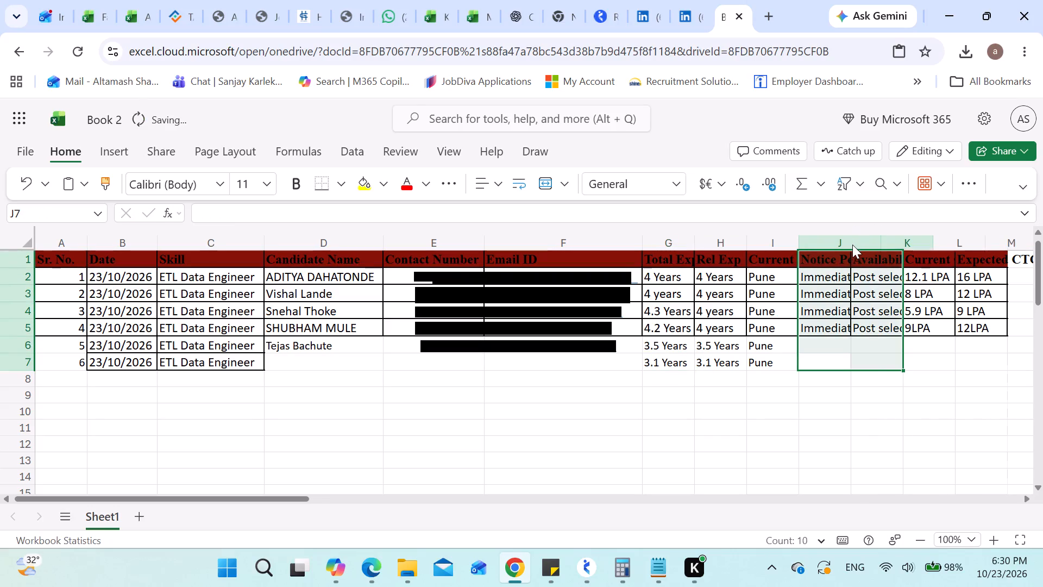
click(839, 349)
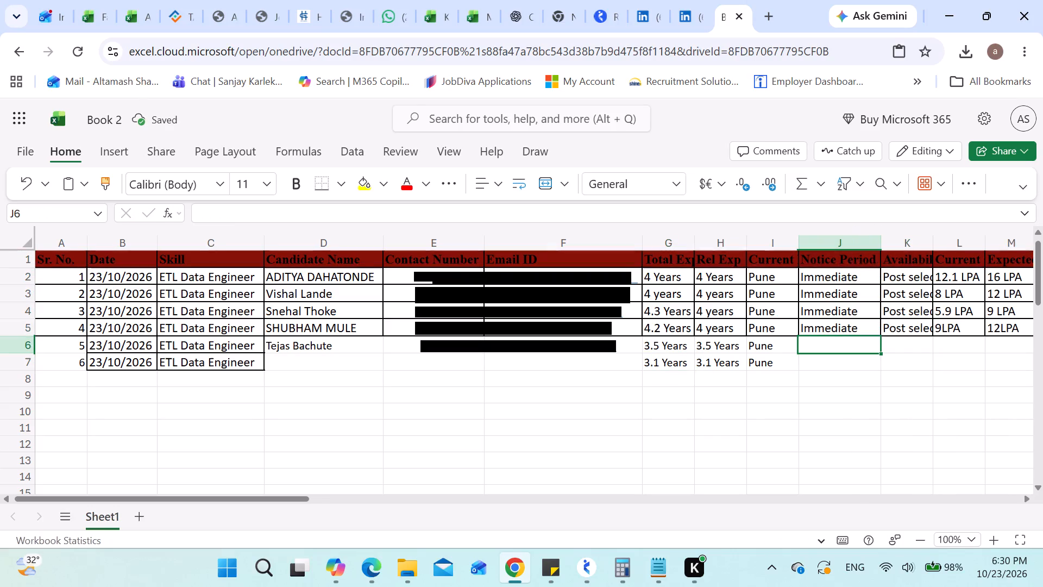
double_click(935, 244)
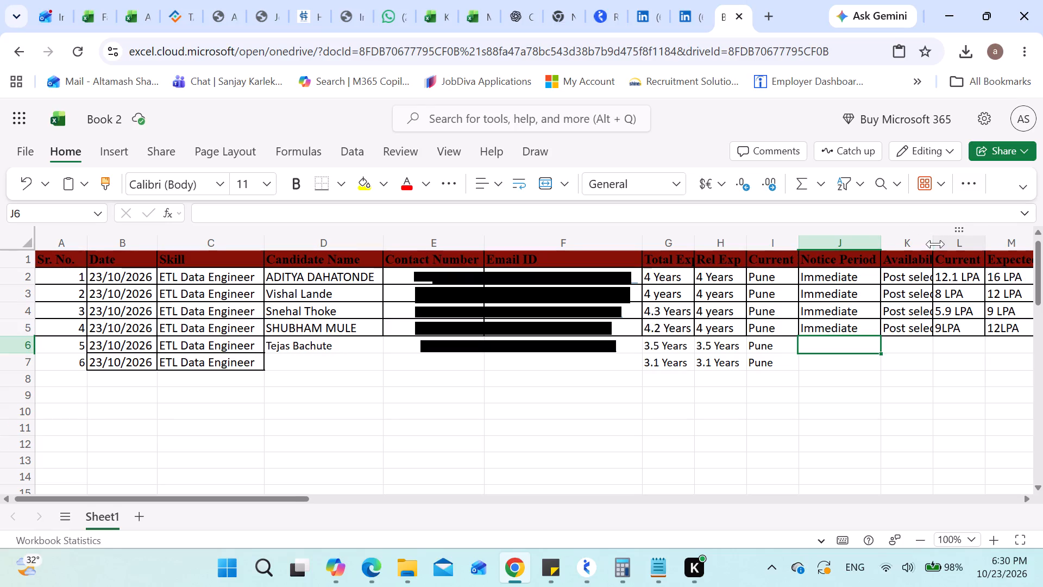
Select the notice period entry Immediate in cell J5.
scroll(831, 376, left, 1)
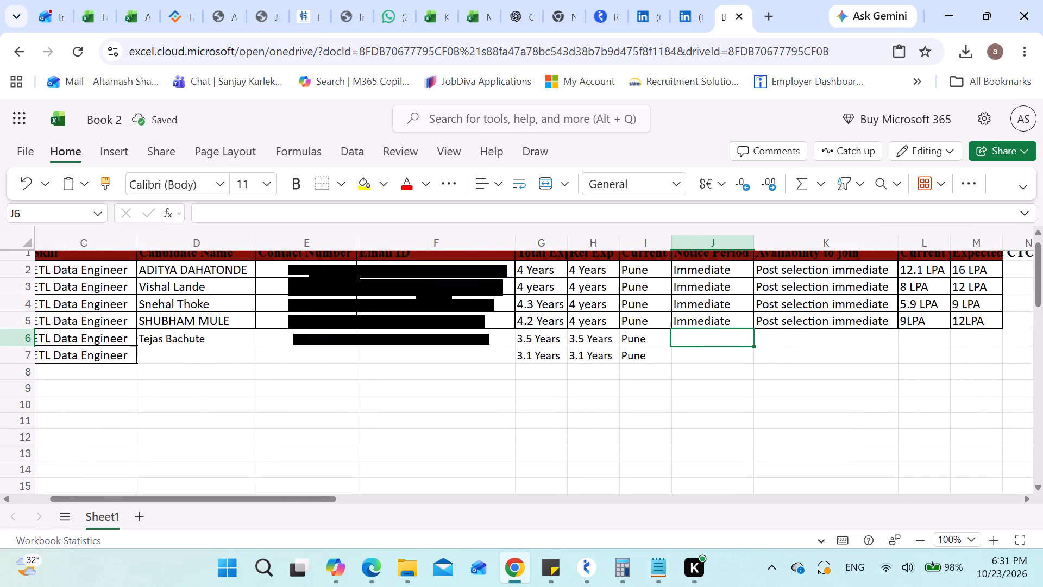
scroll(831, 376, left, 1)
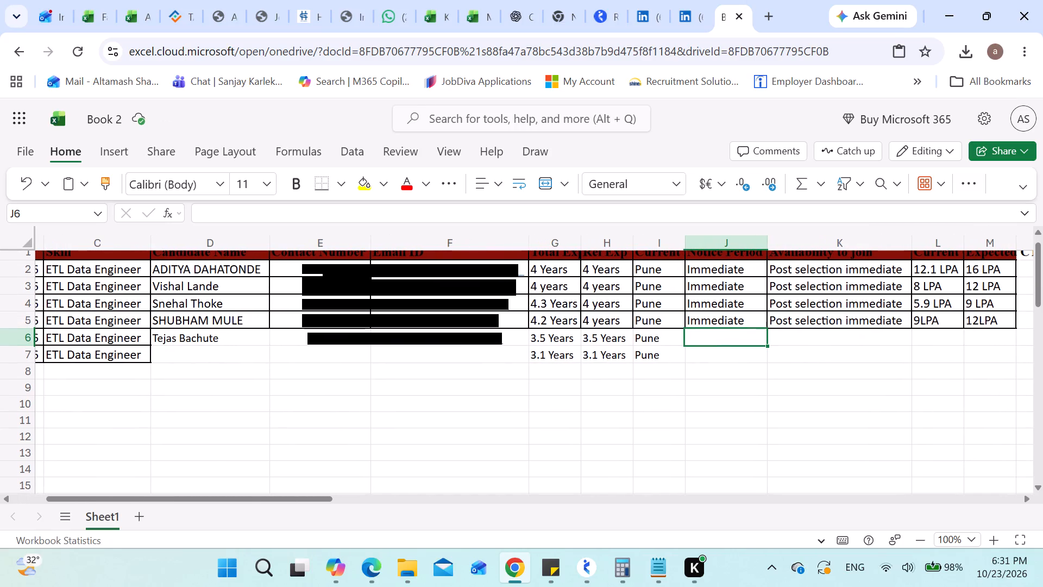
click(731, 317)
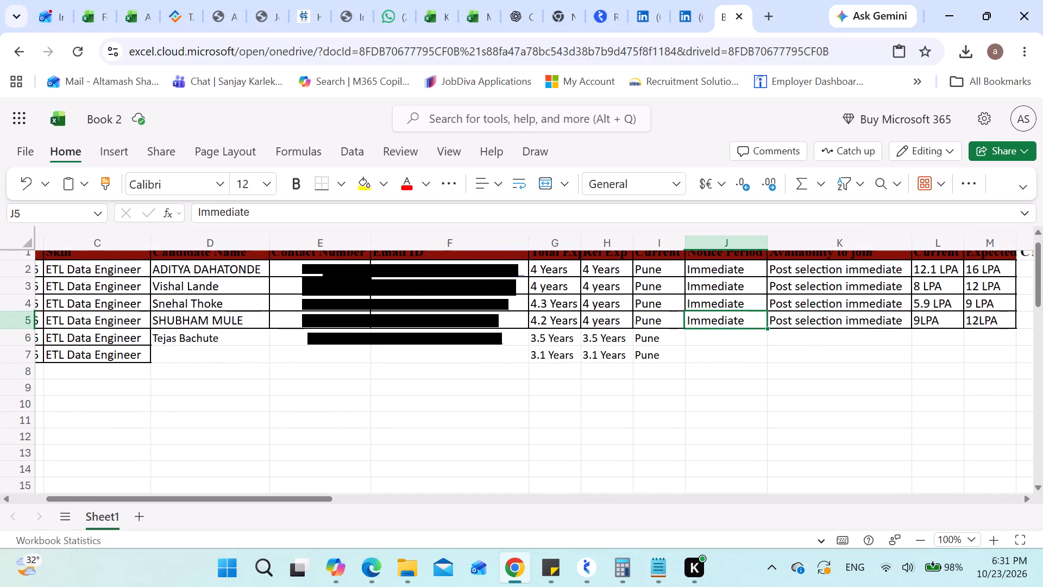
click(731, 317)
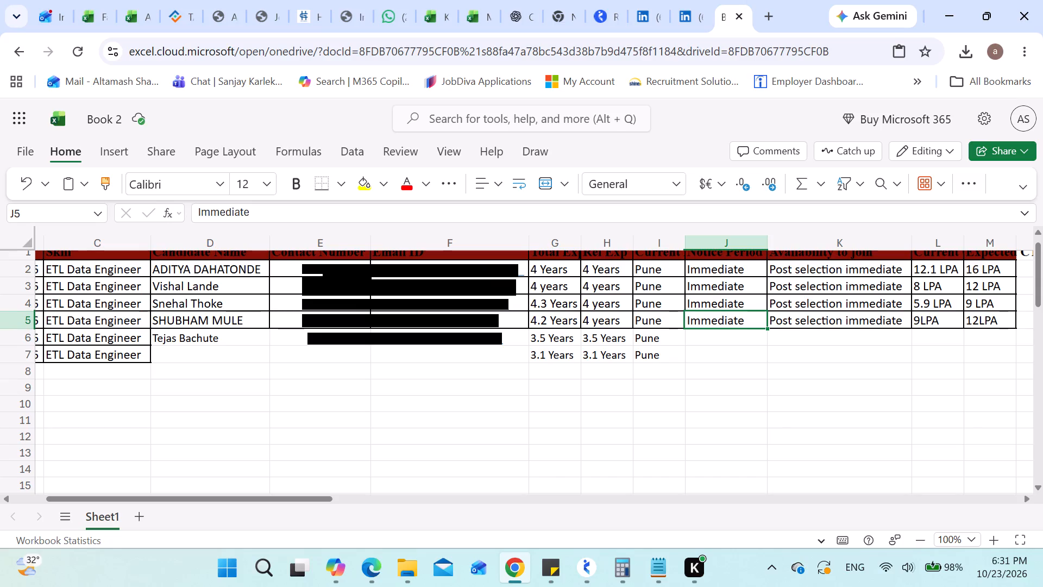
Copy the notice period Immediate from cell J5 into cells J6 and J7 for the two new candidates.
click(724, 346)
click(719, 322)
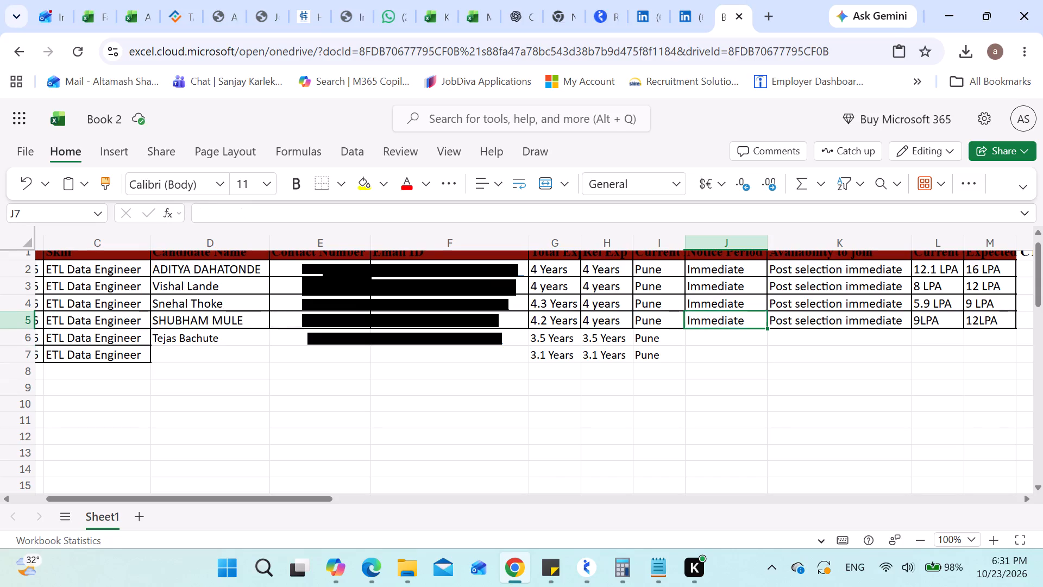
key(ctrl+c)
drag(715, 340, 712, 354)
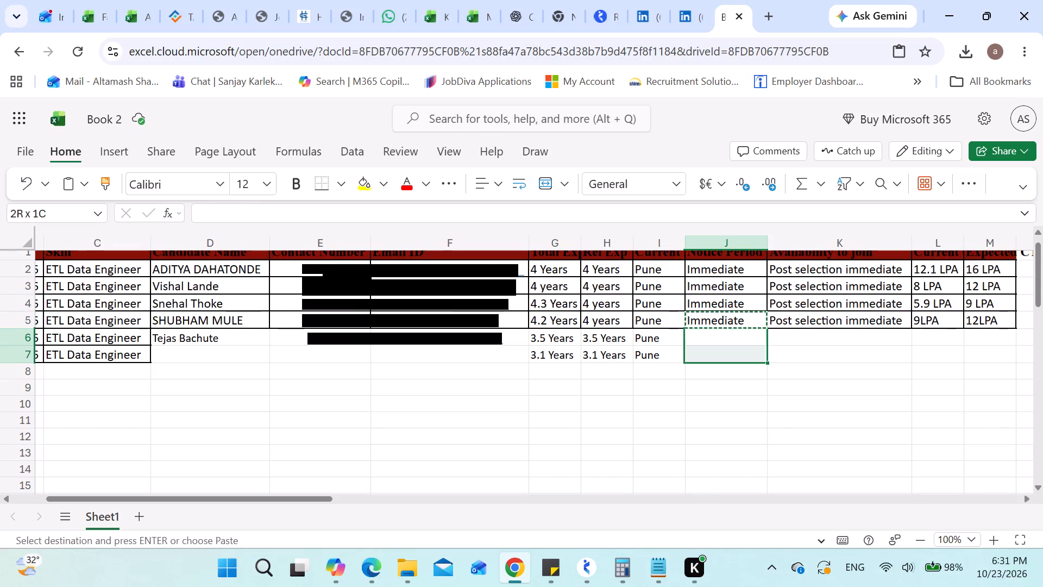
drag(712, 354, 712, 355)
key(ctrl+v)
Copy the availability entry Post selection immediate from cell K5 for the two new candidates in K6 and K7.
click(803, 320)
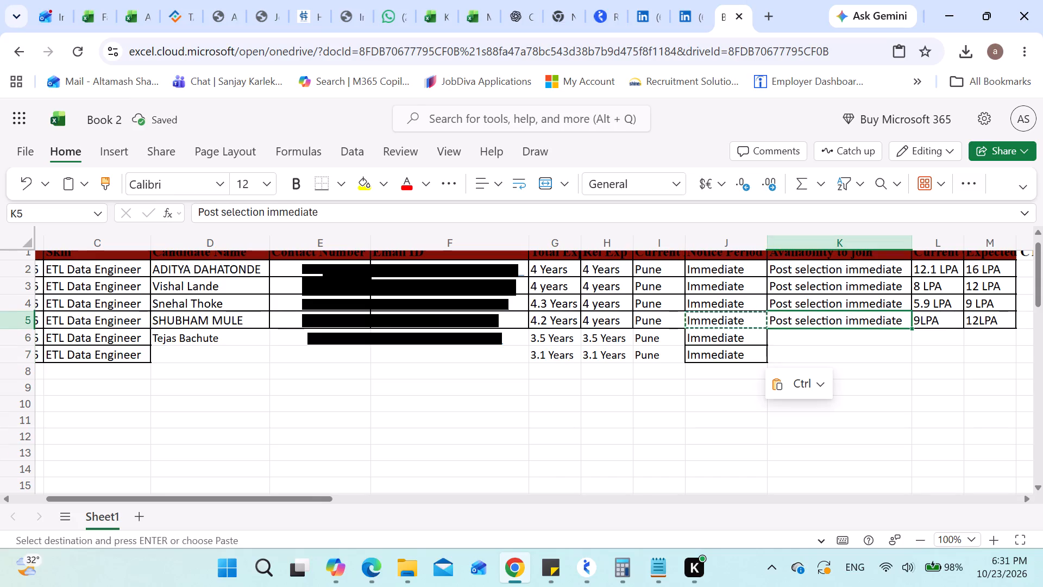
key(ctrl+c)
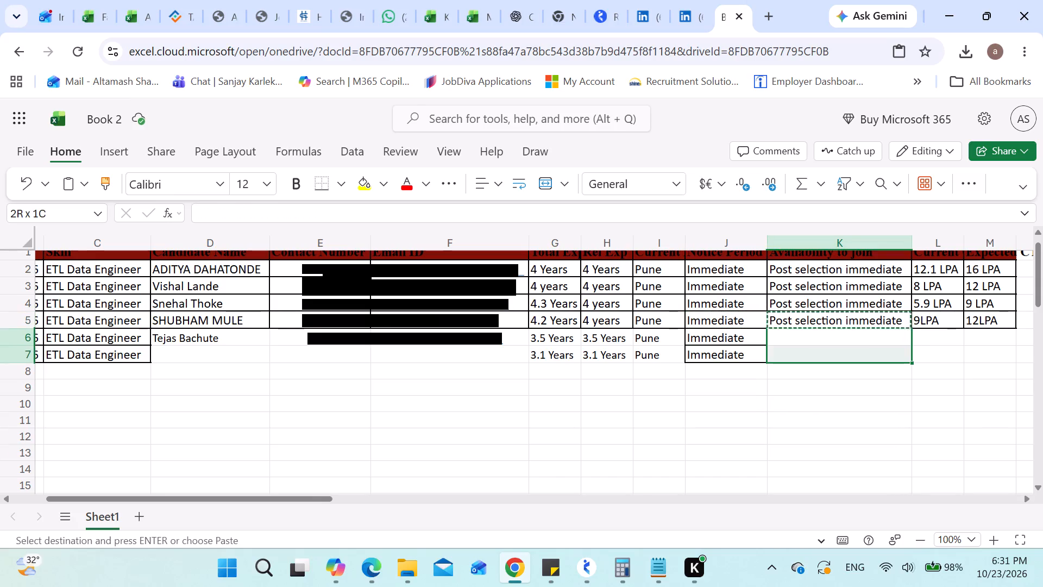
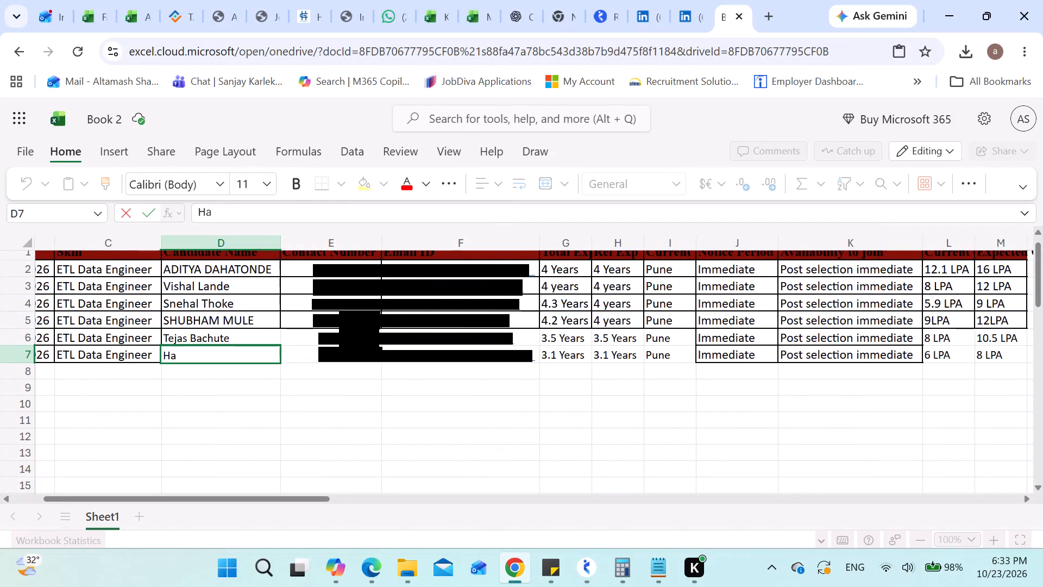
Enter the second new candidate's full name in the Candidate Name column of row 7, cell D7.
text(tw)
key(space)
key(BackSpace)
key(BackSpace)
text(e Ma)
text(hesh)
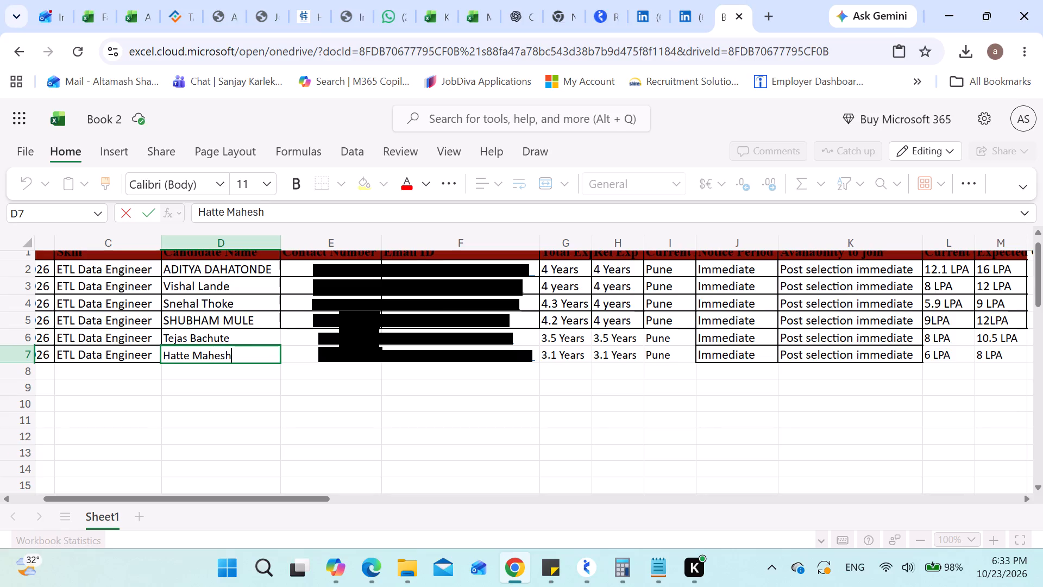
Copy the formatting of cells D3:E3 with Format Painter onto both new candidates' details in the range D6:M7.
drag(241, 285, 294, 283)
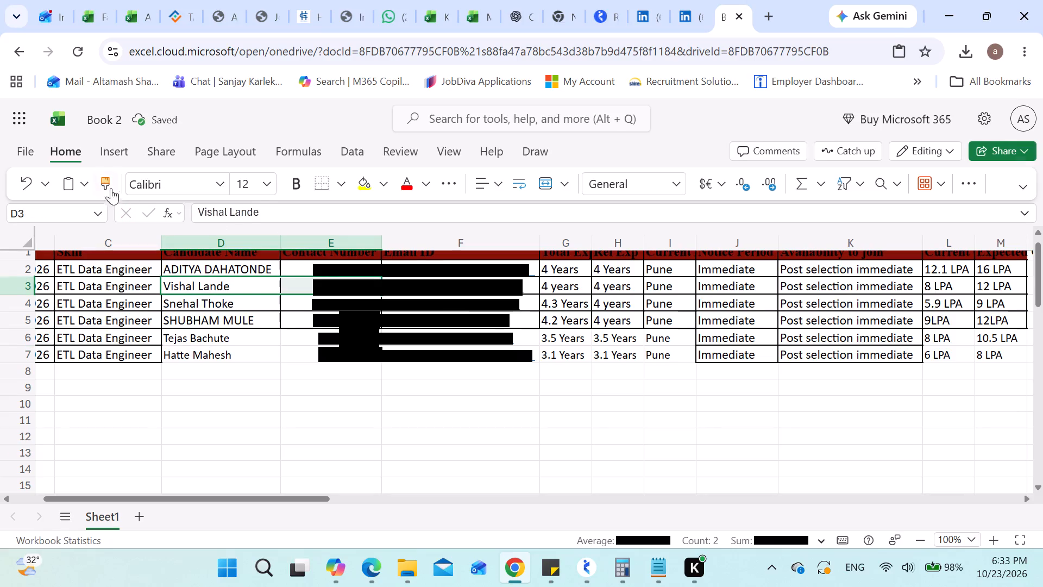
click(103, 182)
drag(187, 332, 198, 345)
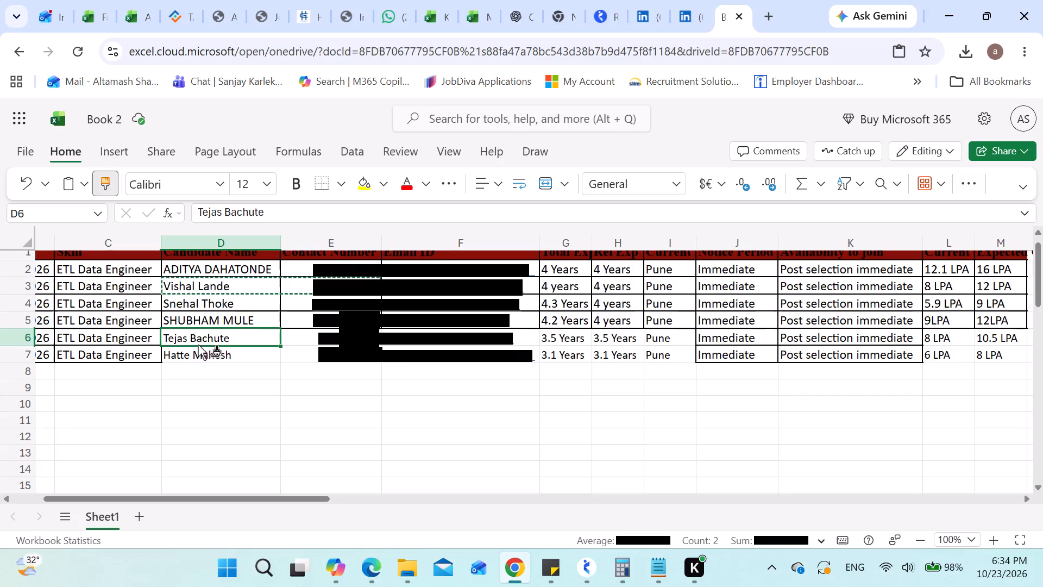
drag(198, 345, 709, 353)
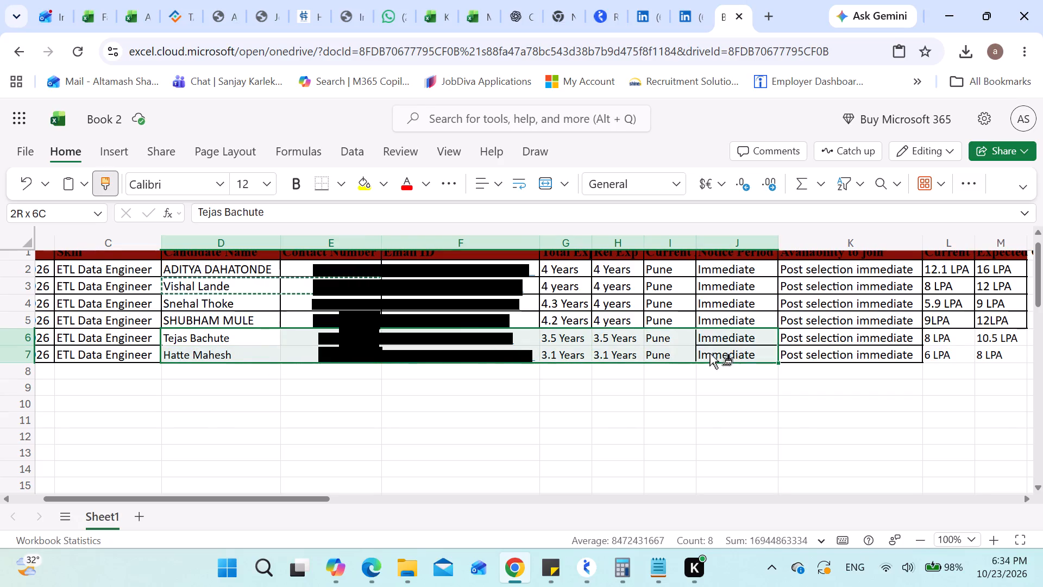
drag(709, 353, 1035, 354)
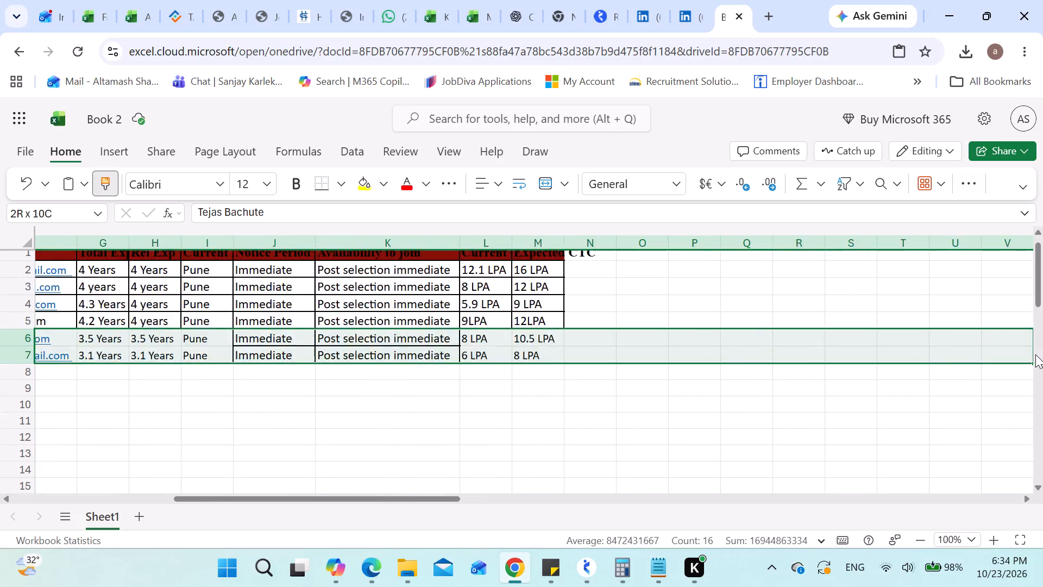
drag(1035, 354, 443, 347)
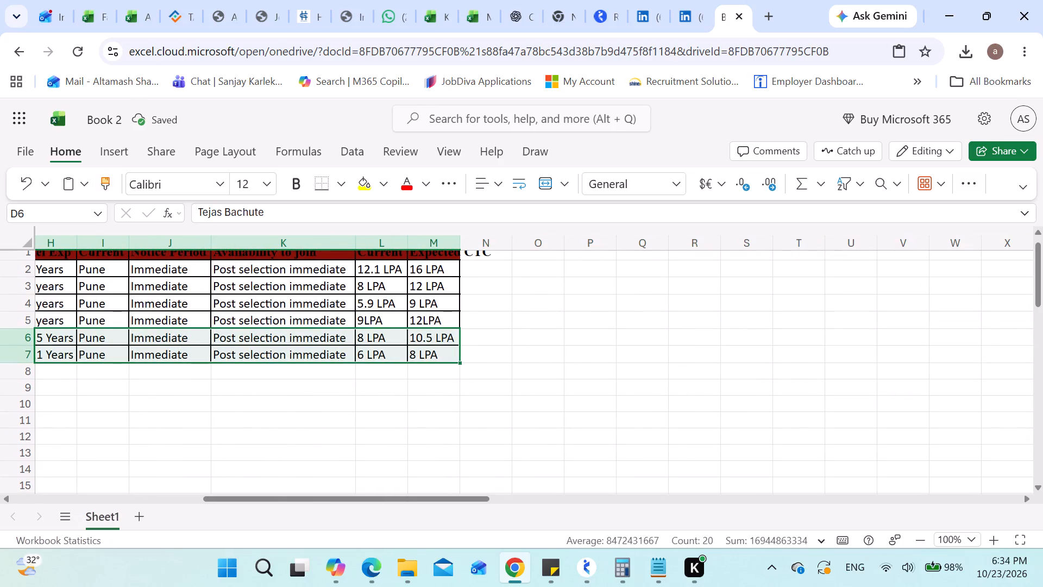
scroll(367, 378, right, 11)
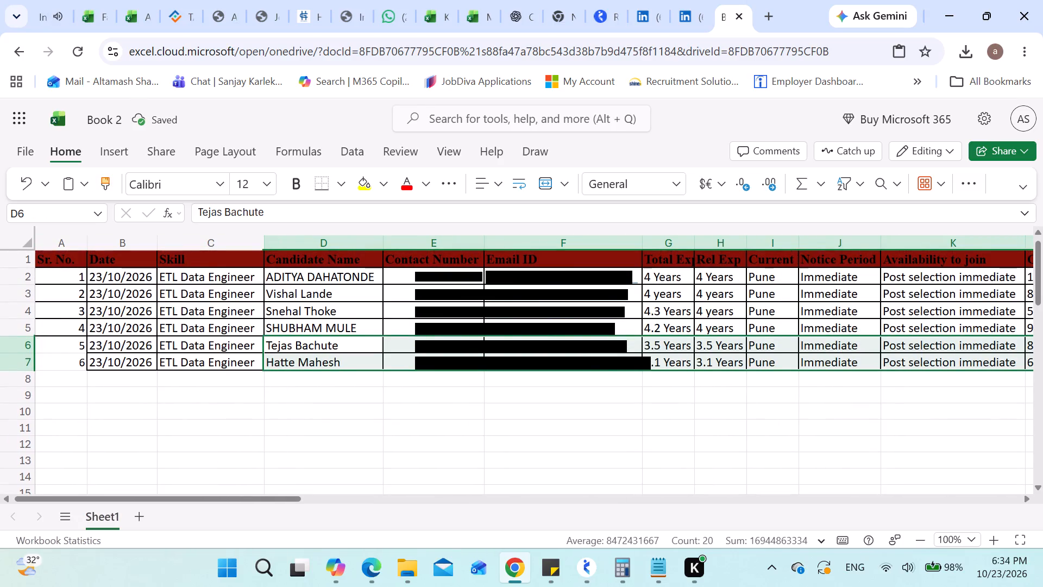
Apply all borders to the whole candidate table, including its header row, in the range A1:M7.
drag(49, 255, 817, 398)
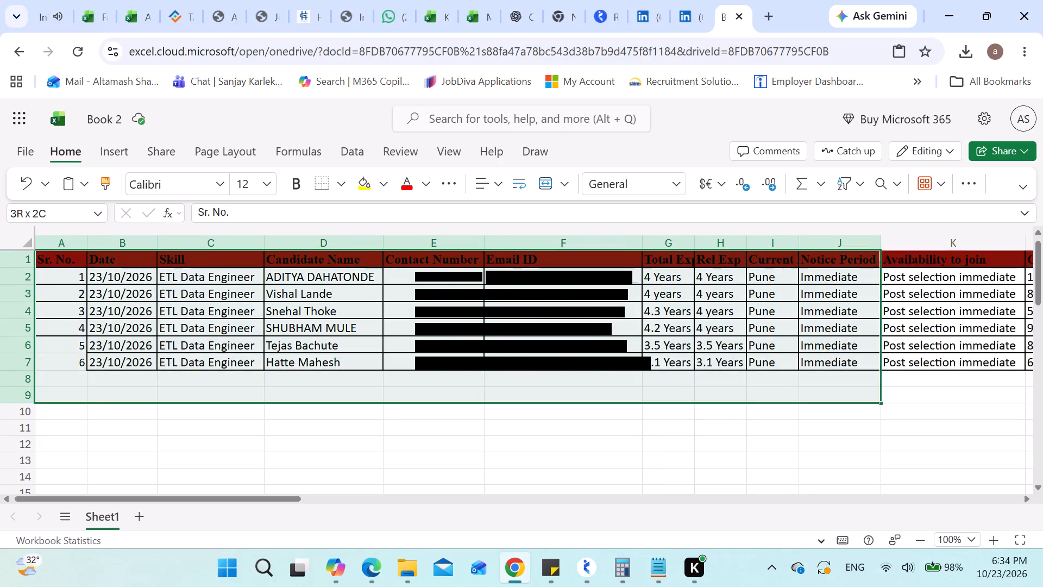
drag(817, 398, 536, 367)
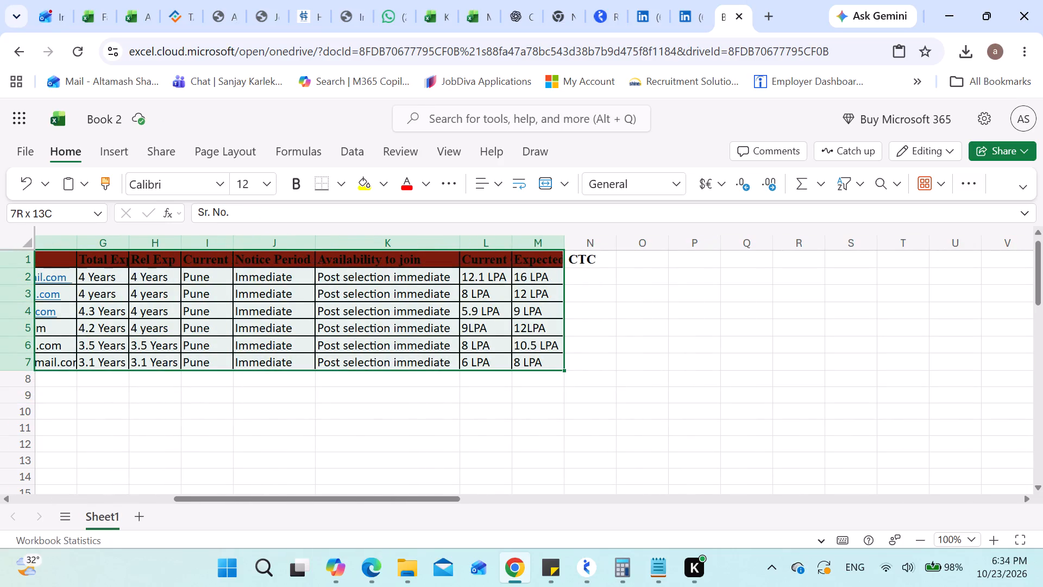
drag(536, 367, 537, 366)
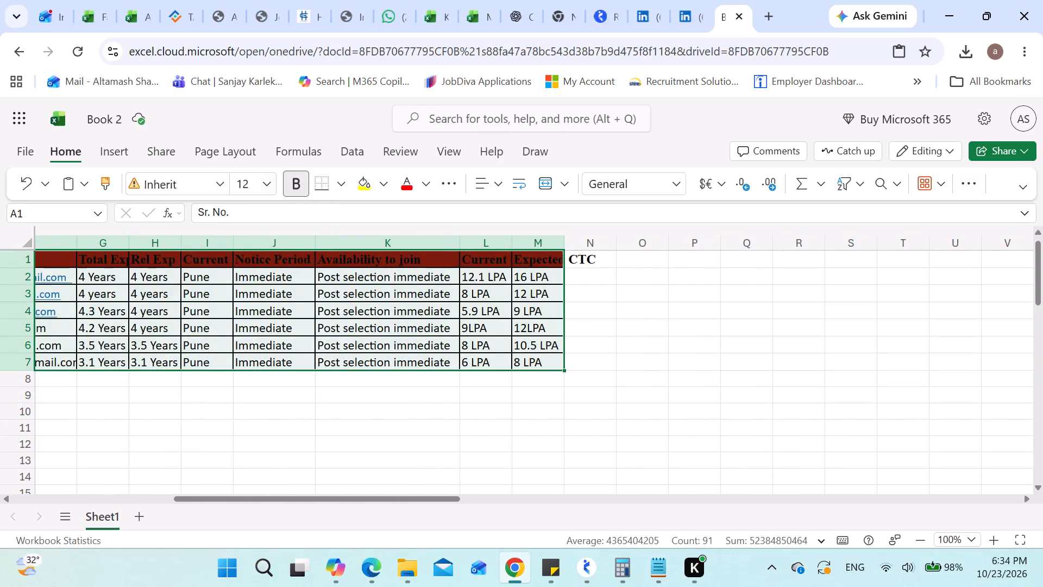
click(337, 189)
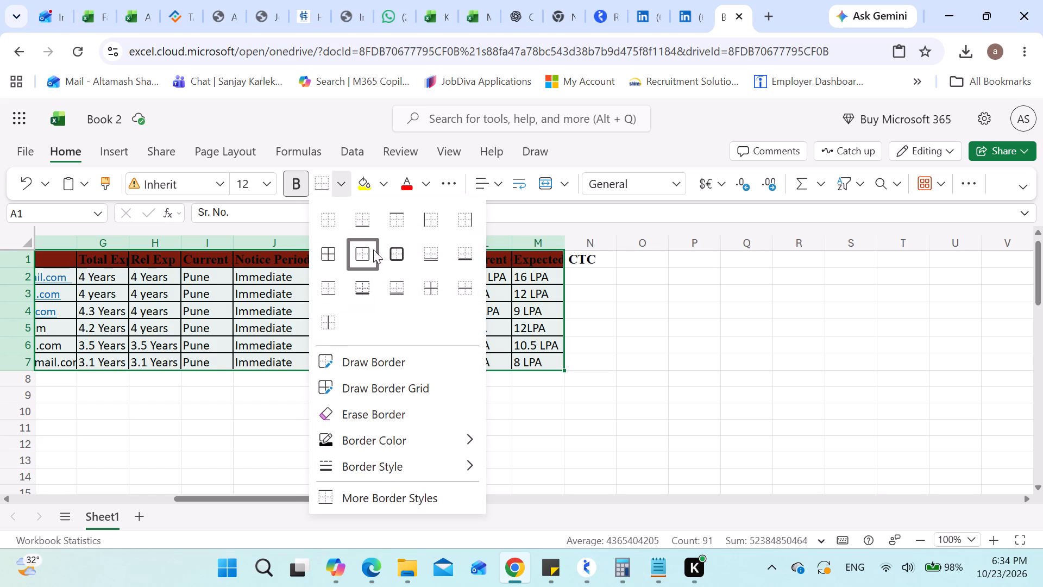
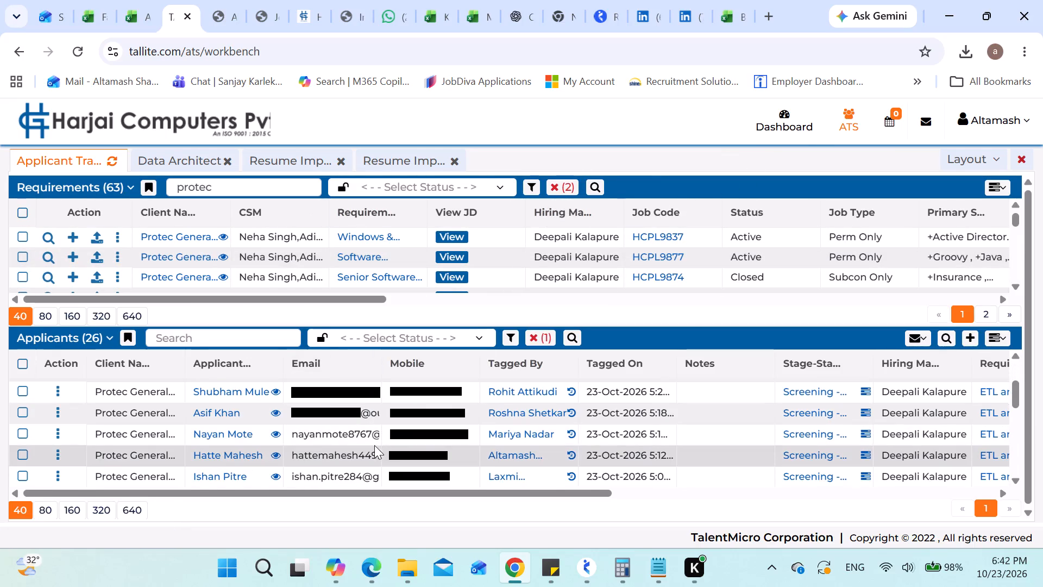
Examine the stage and status, tagging recruiter and tagging date of the applicants listed for the Protec General ETL requirement.
scroll(803, 436, up, 2)
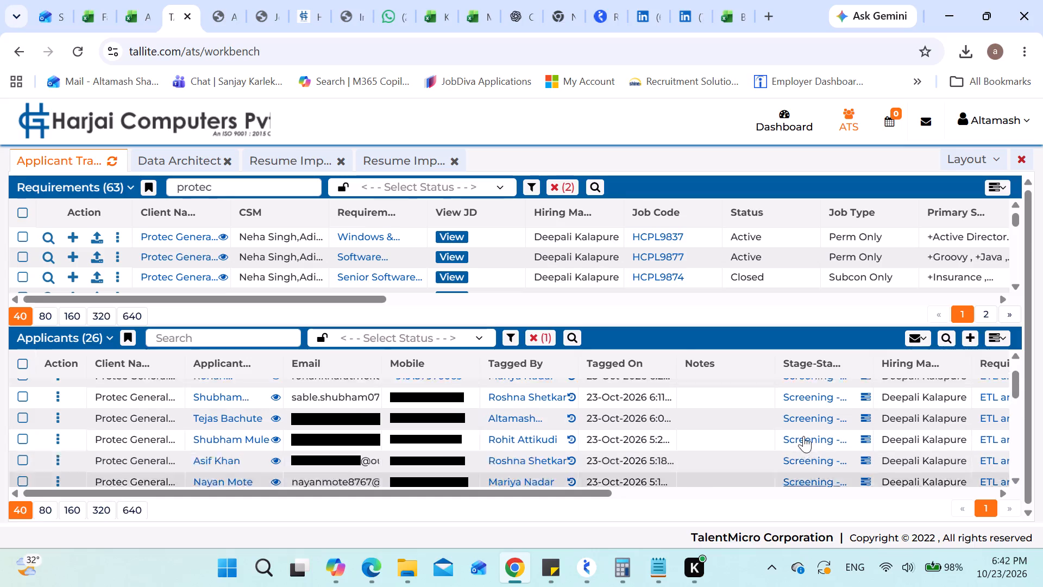
scroll(803, 436, up, 2)
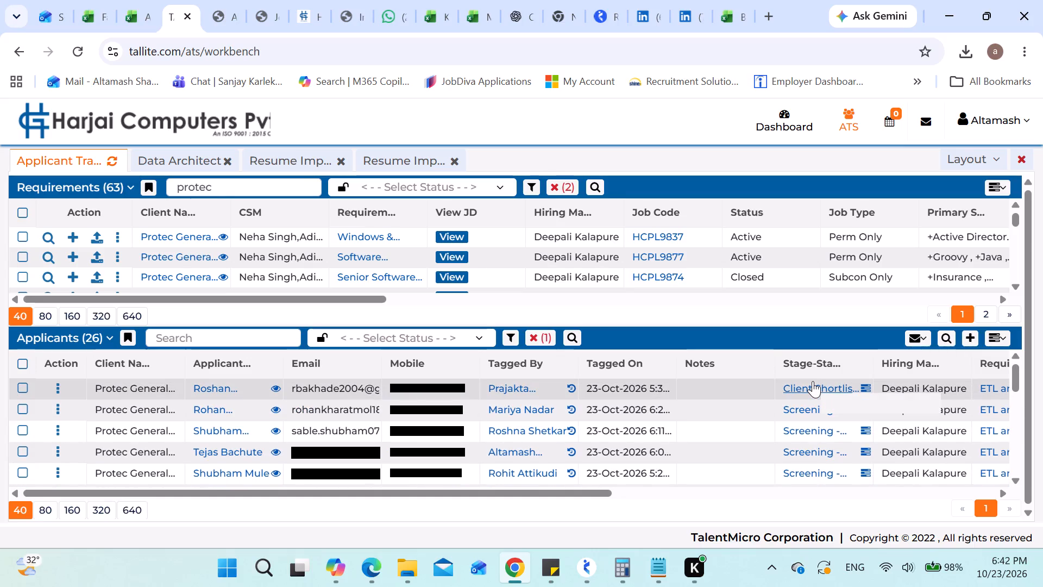
scroll(799, 436, down, 1)
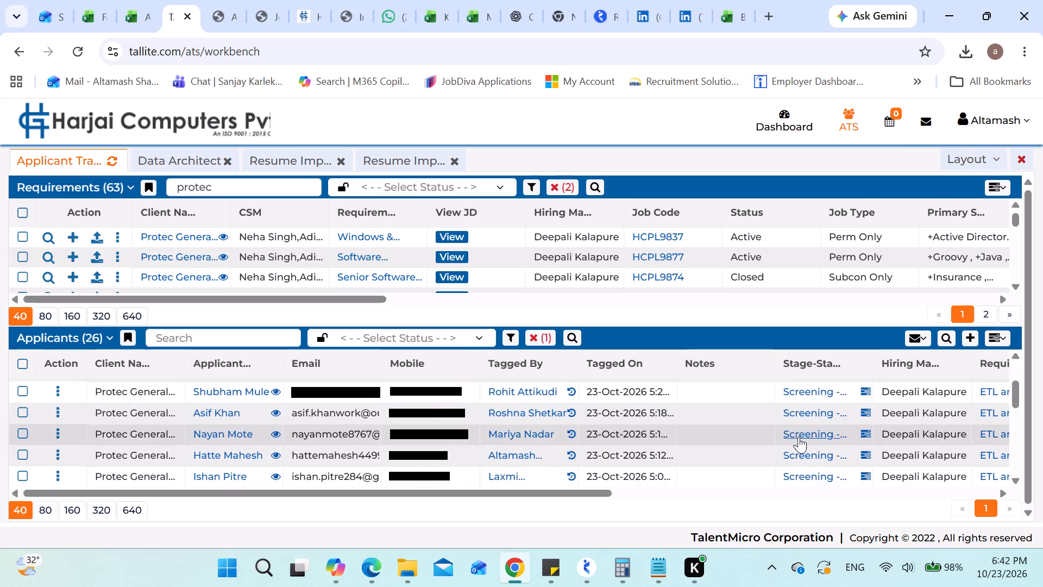
scroll(799, 436, down, 1)
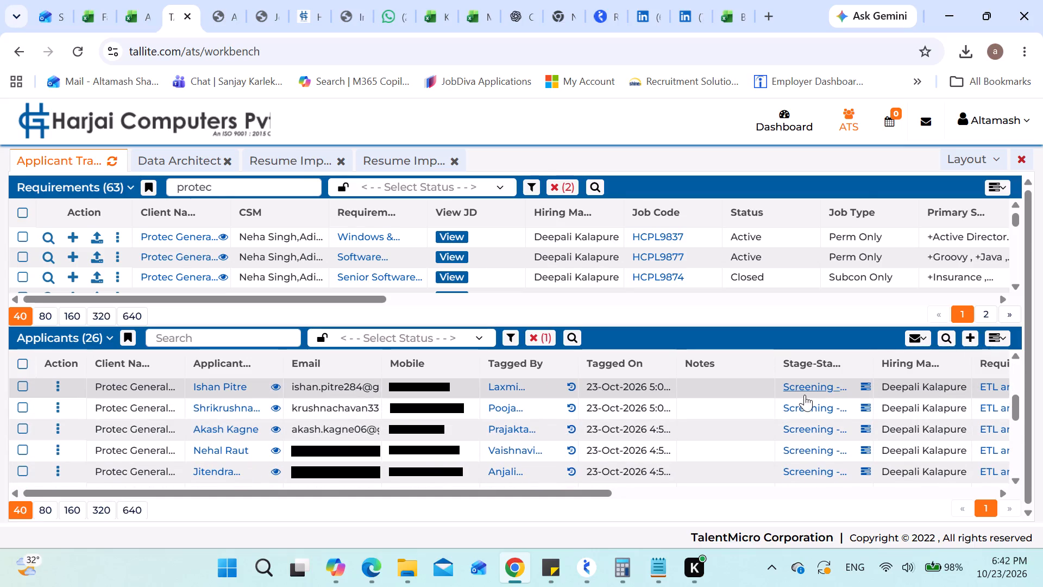
scroll(784, 442, up, 1)
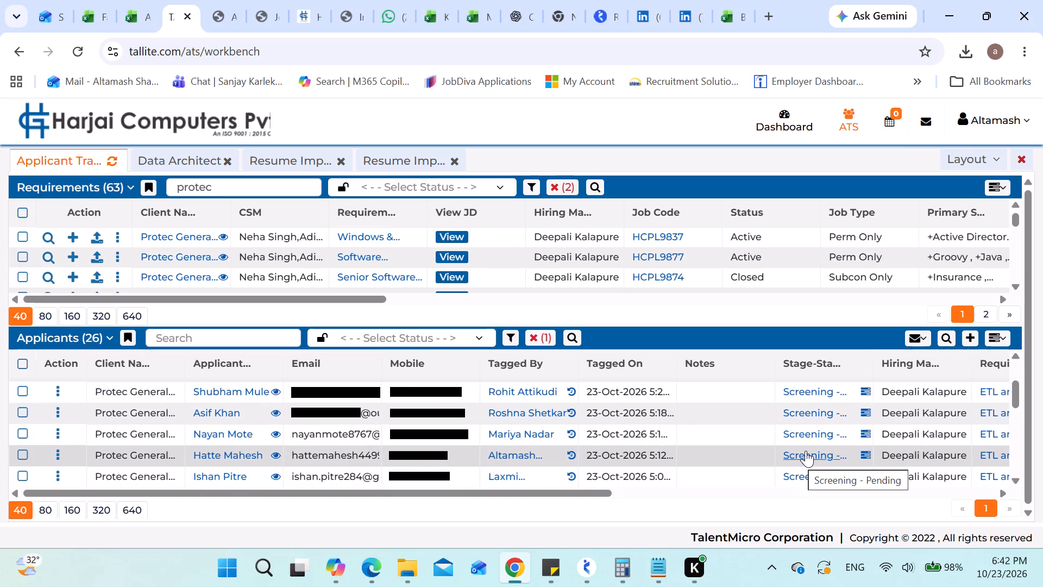
scroll(806, 451, down, 3)
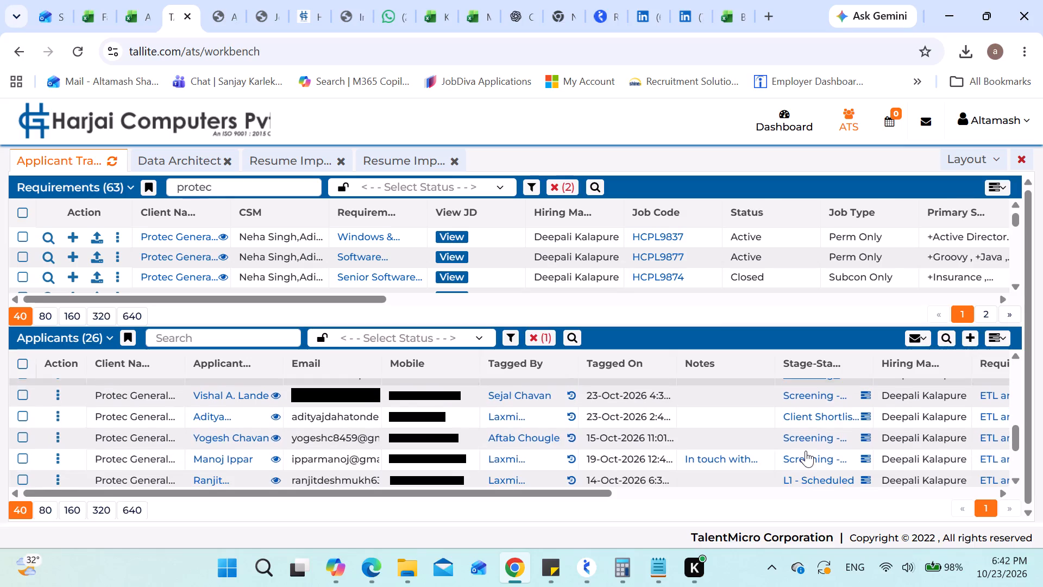
scroll(806, 444, down, 3)
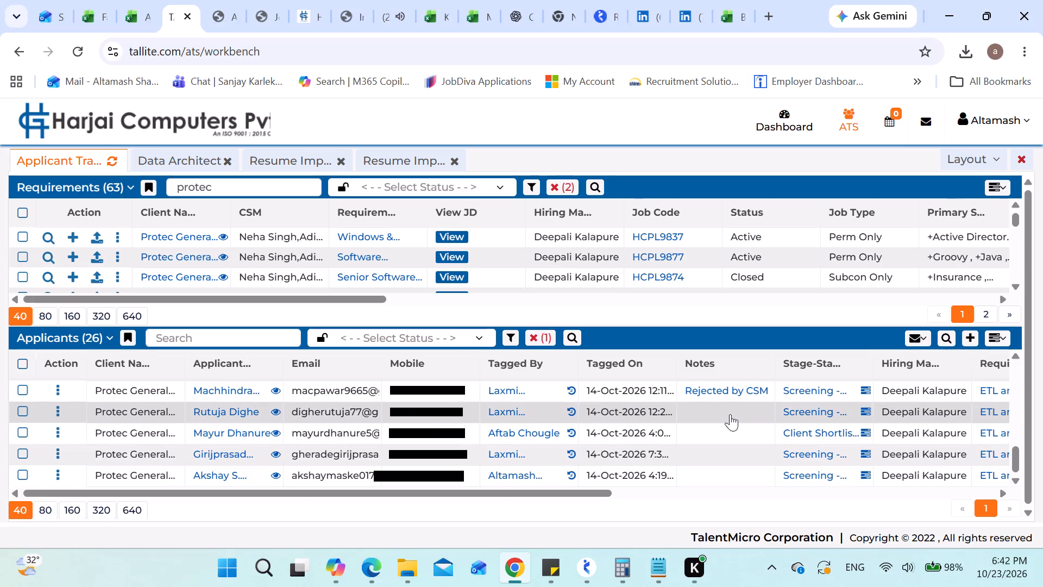
scroll(780, 404, up, 7)
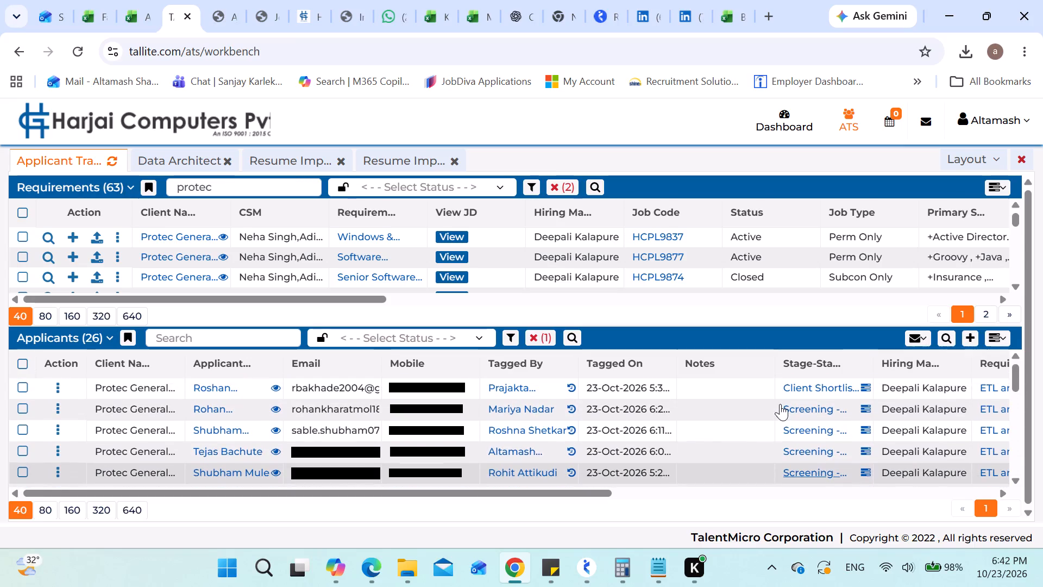
scroll(760, 439, down, 1)
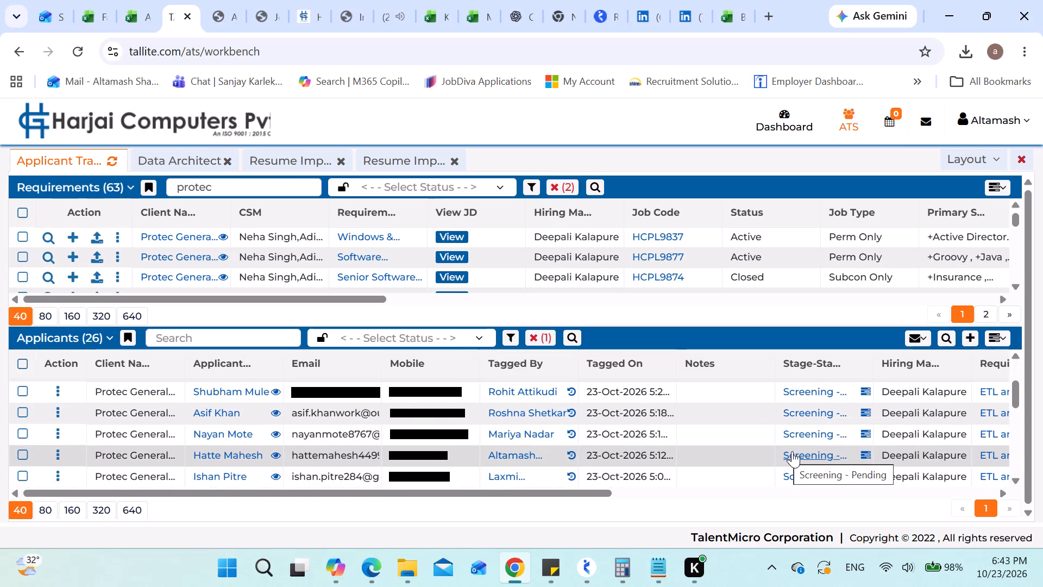
scroll(796, 450, down, 1)
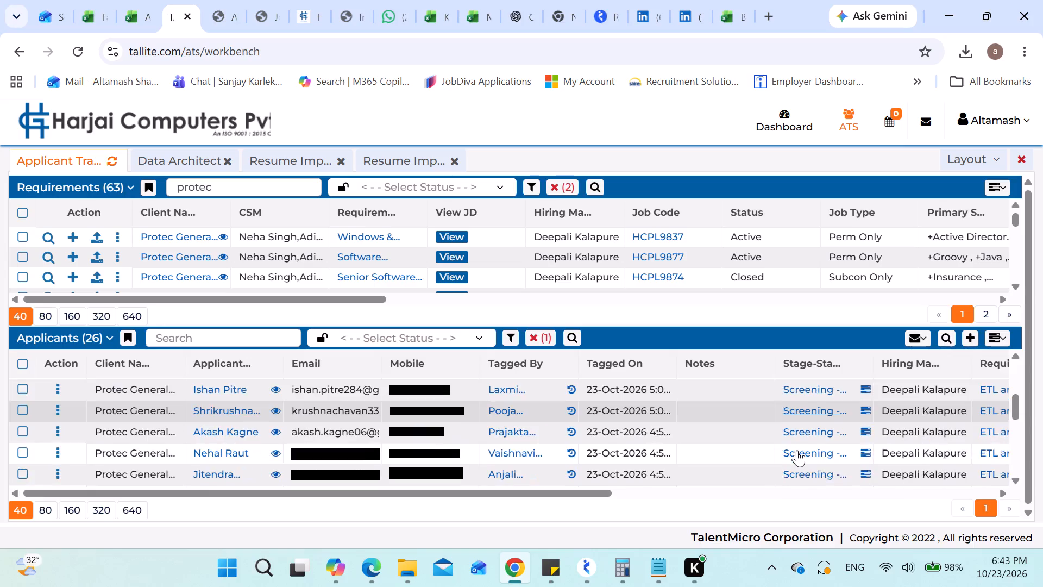
scroll(797, 450, down, 3)
scroll(797, 450, up, 2)
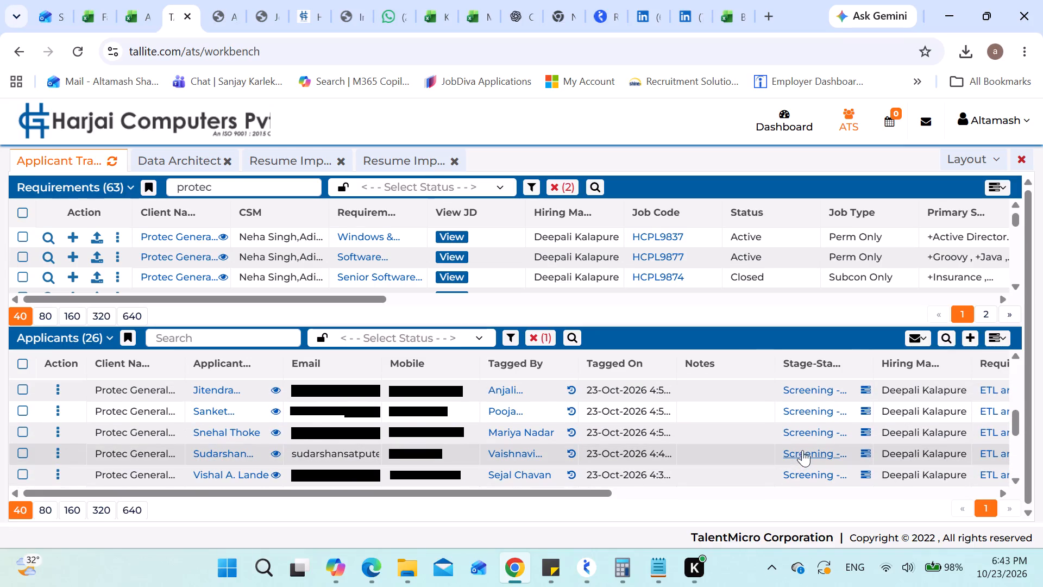
scroll(809, 446, up, 1)
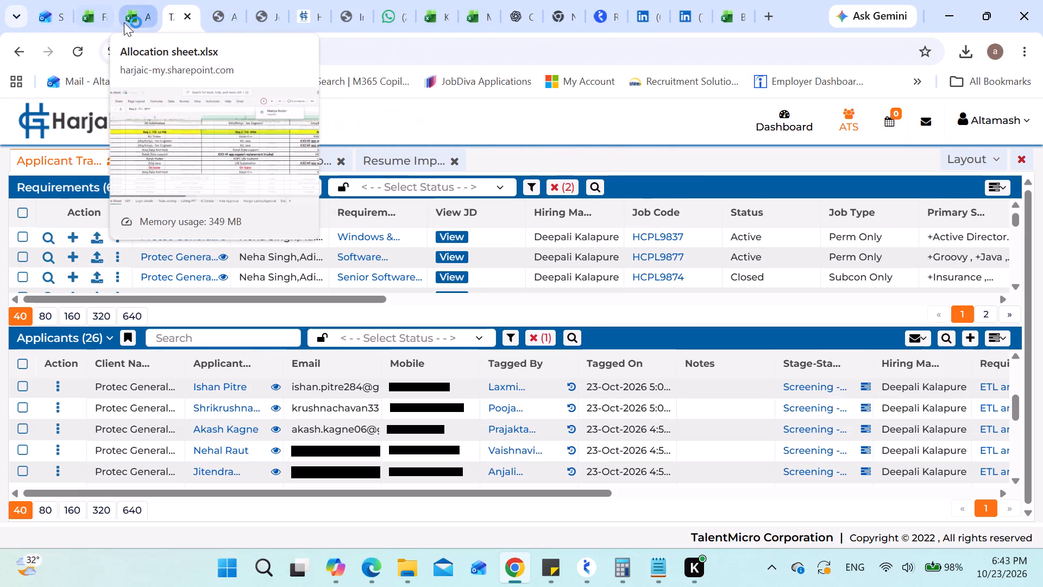
Switch to the Farha Team Interview tracker workbook and select the empty Recruiter Name cell C1222 on the DR Update sheet.
click(92, 21)
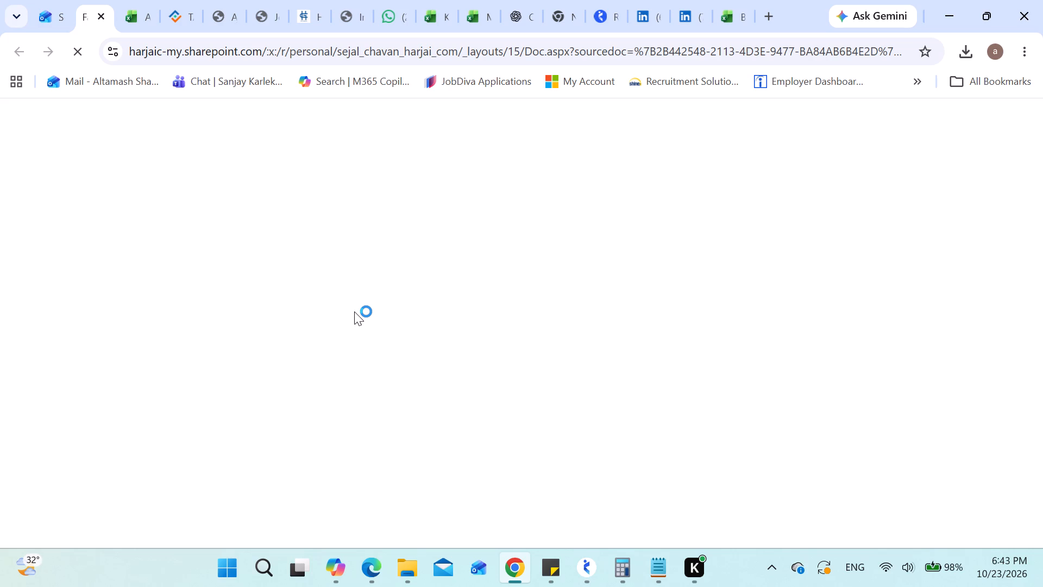
scroll(354, 305, down, 1)
scroll(354, 305, up, 1)
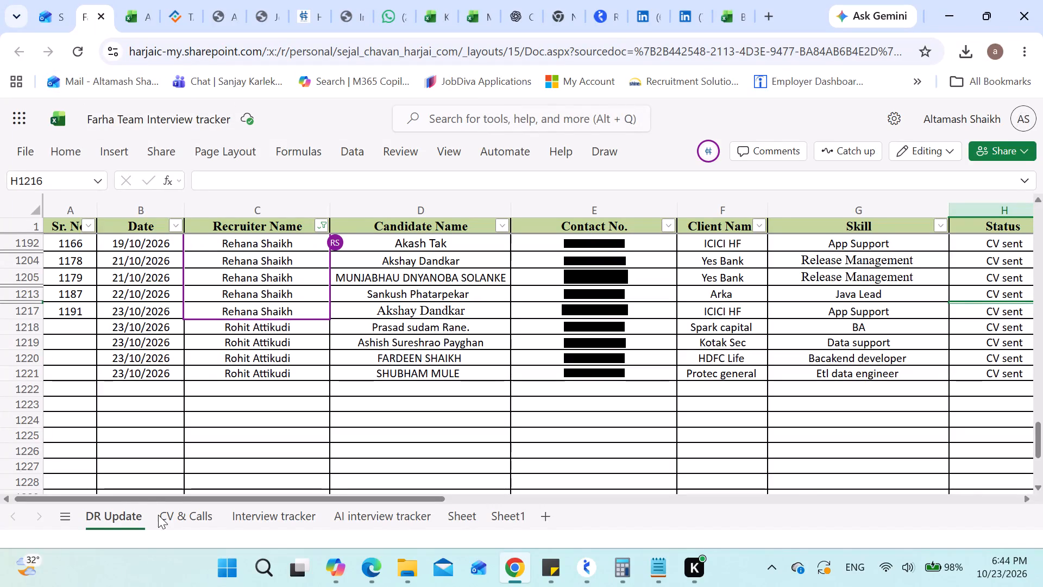
click(244, 373)
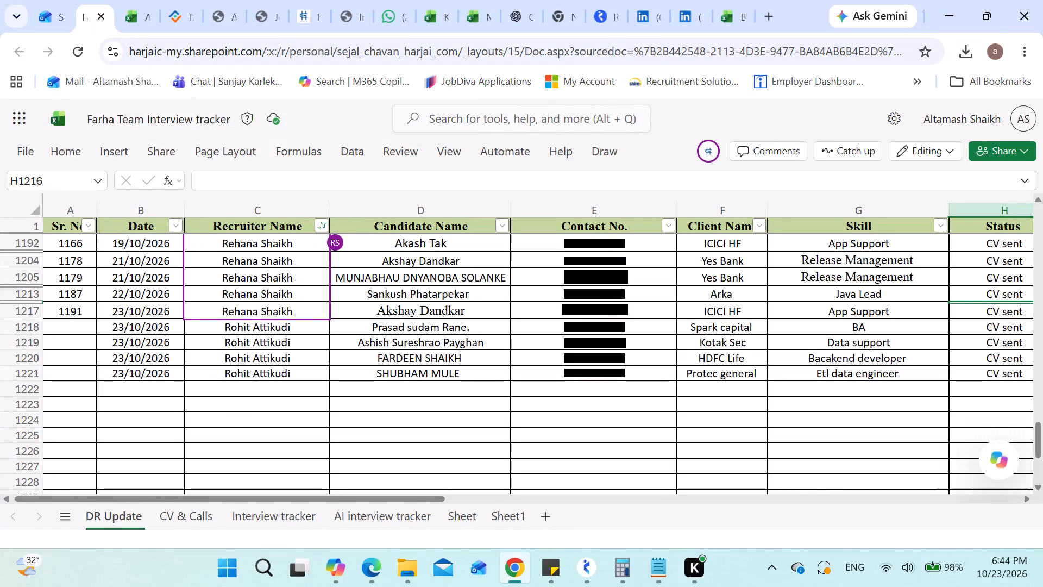
click(198, 394)
scroll(198, 394, right, 3)
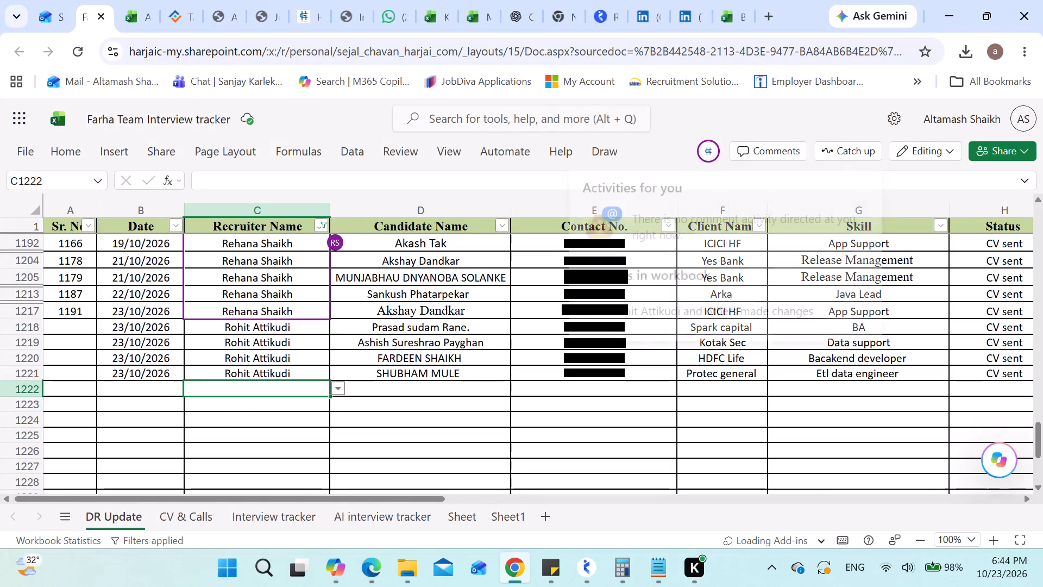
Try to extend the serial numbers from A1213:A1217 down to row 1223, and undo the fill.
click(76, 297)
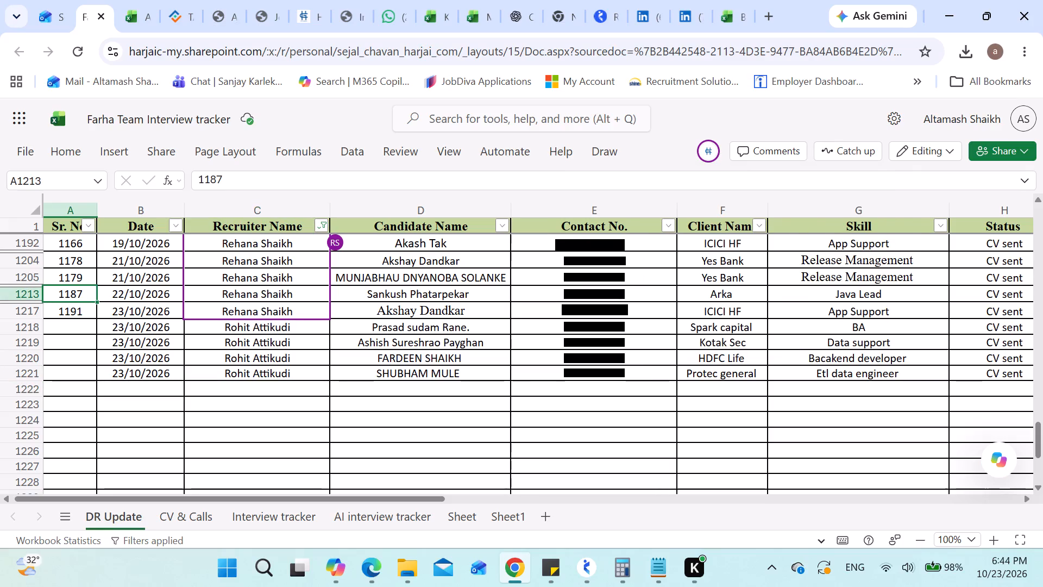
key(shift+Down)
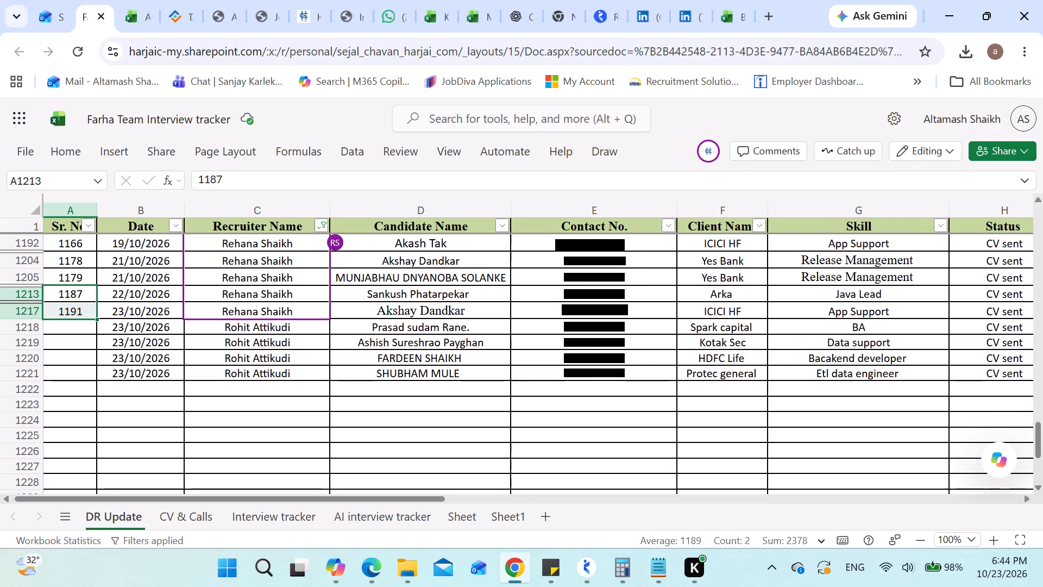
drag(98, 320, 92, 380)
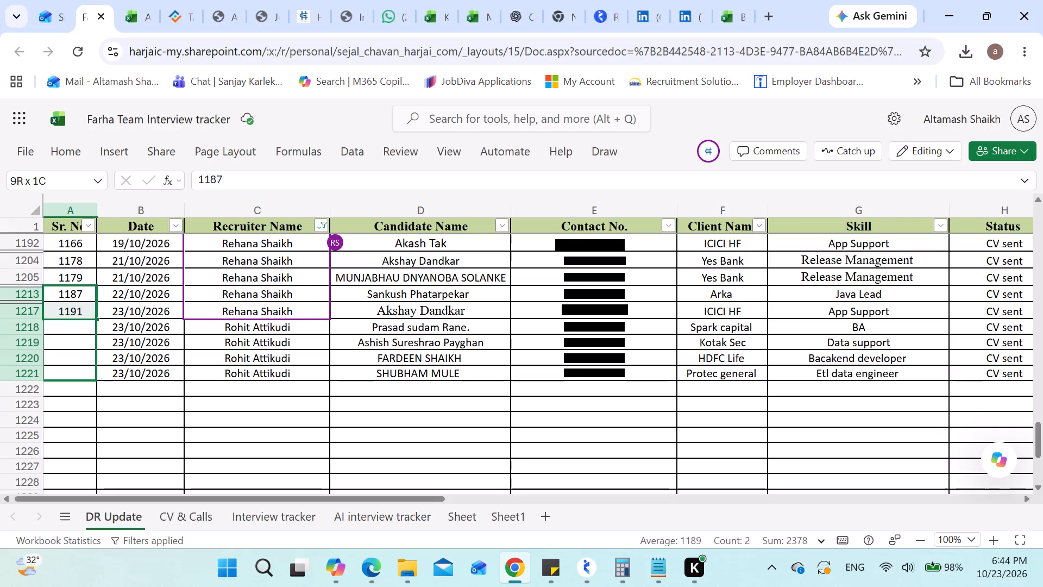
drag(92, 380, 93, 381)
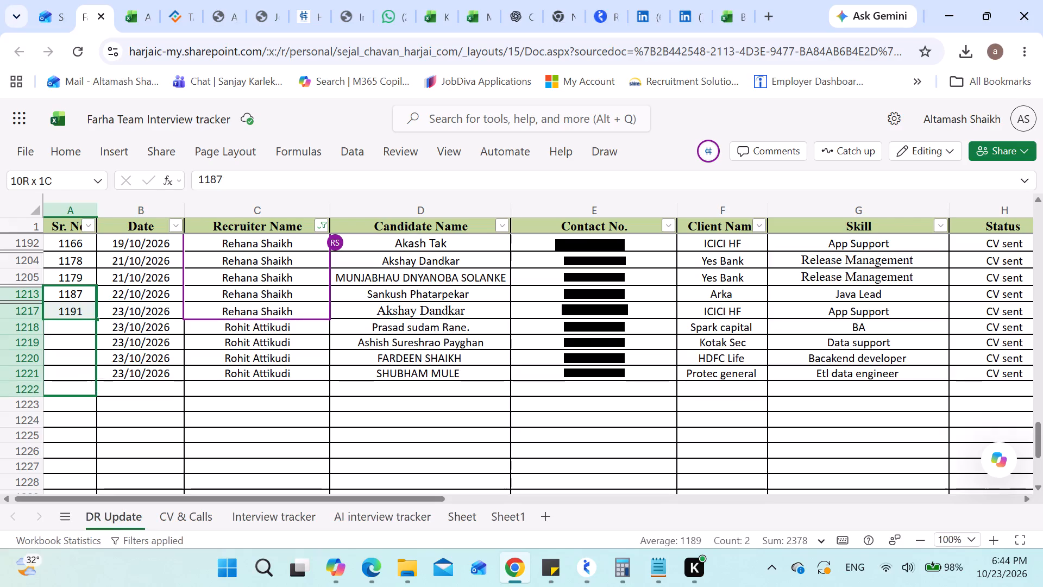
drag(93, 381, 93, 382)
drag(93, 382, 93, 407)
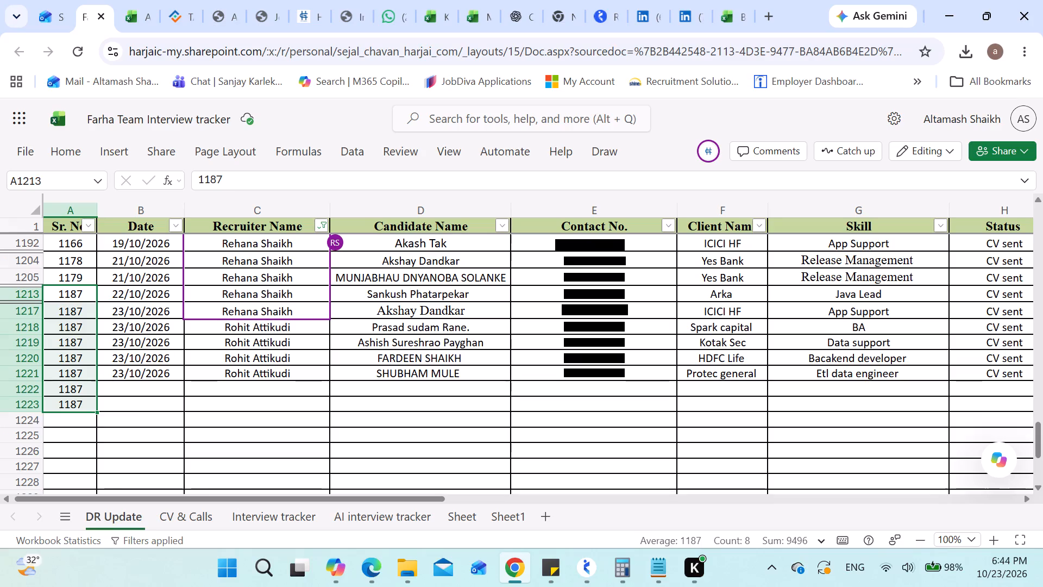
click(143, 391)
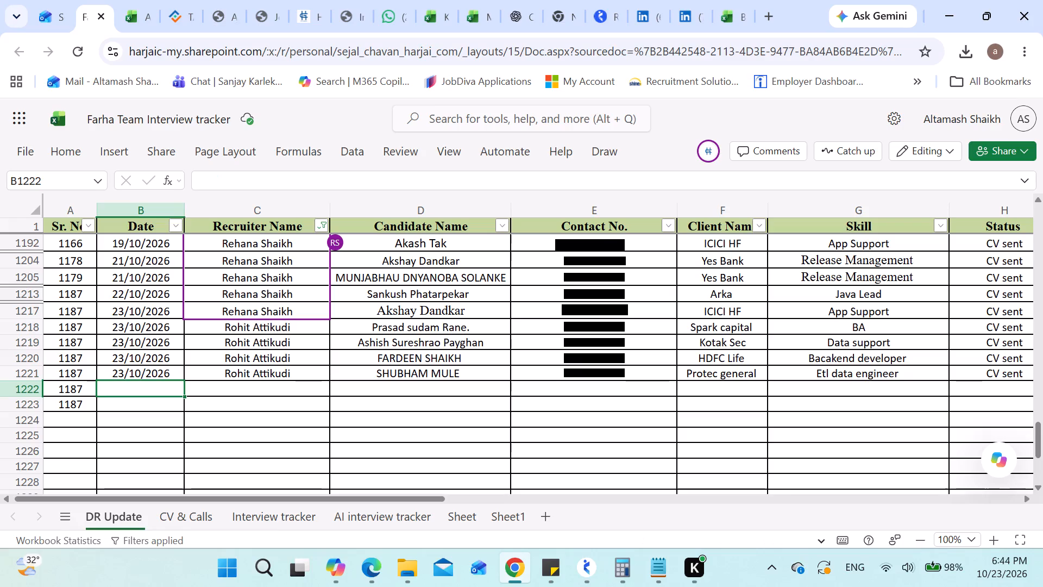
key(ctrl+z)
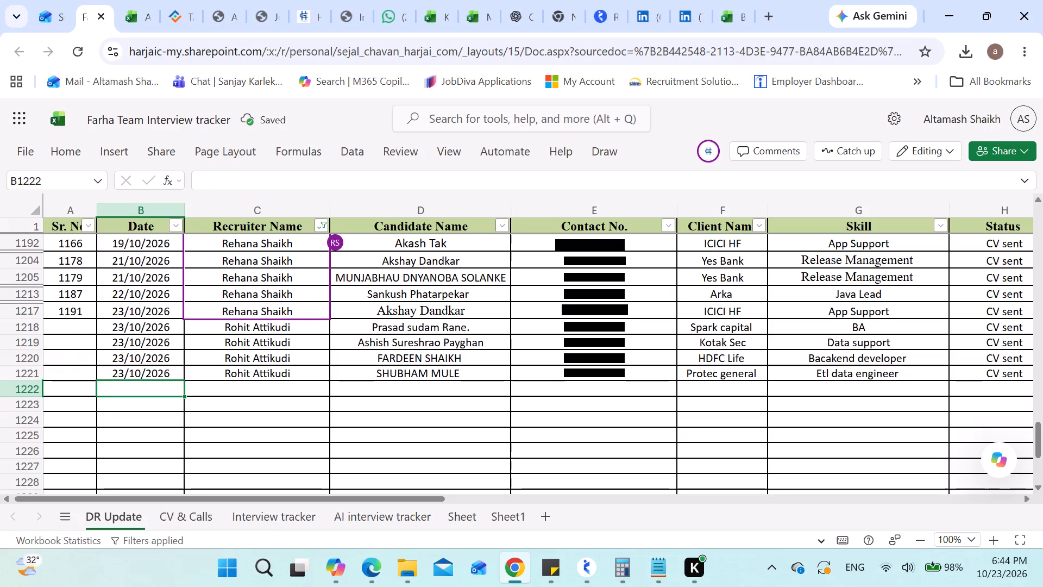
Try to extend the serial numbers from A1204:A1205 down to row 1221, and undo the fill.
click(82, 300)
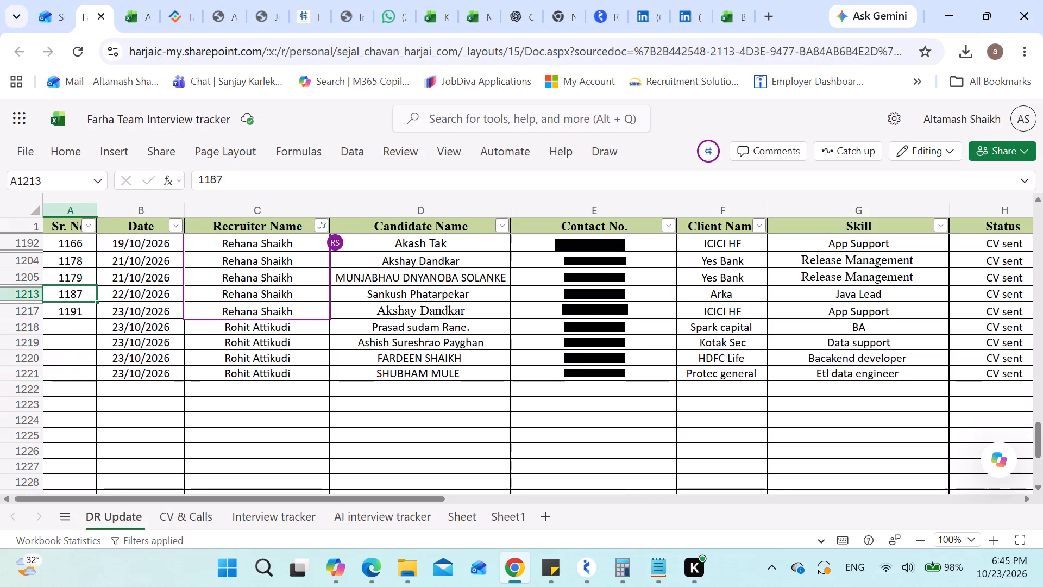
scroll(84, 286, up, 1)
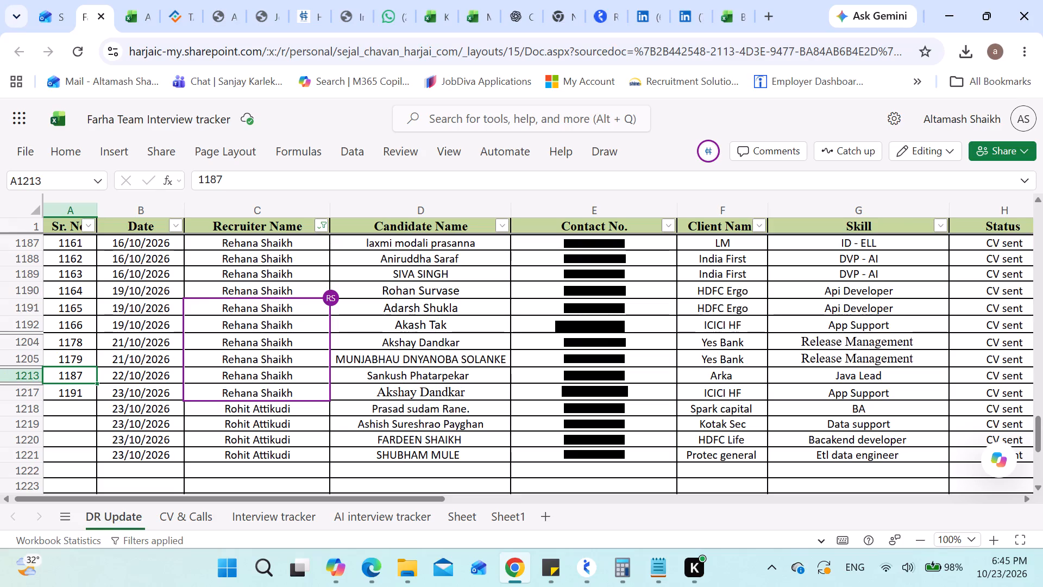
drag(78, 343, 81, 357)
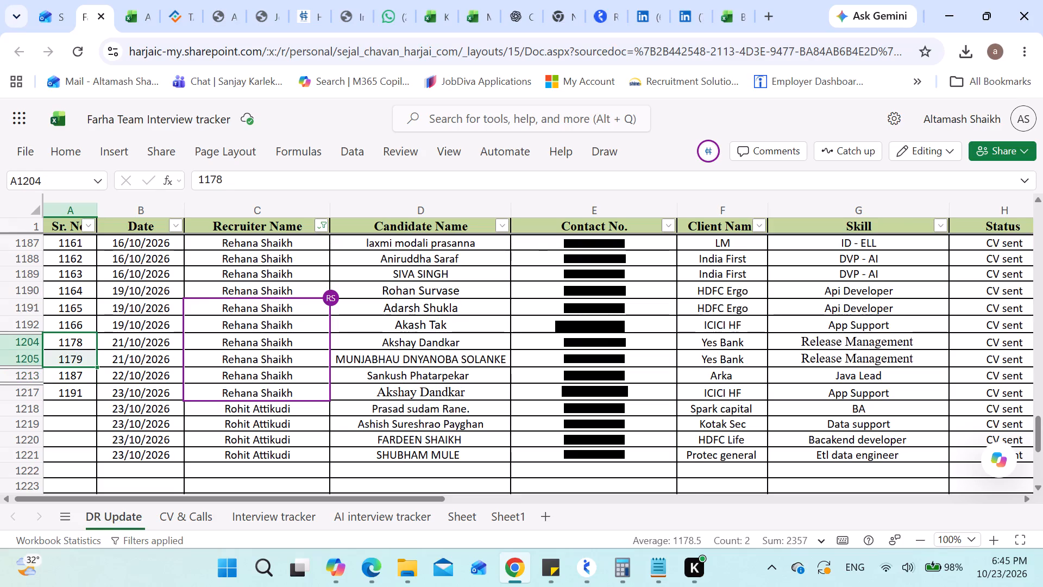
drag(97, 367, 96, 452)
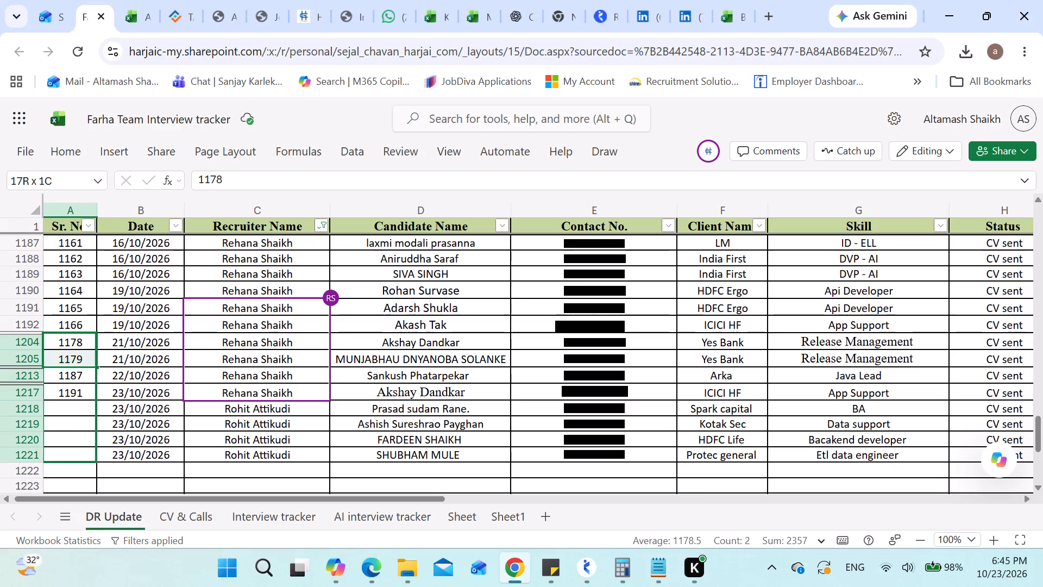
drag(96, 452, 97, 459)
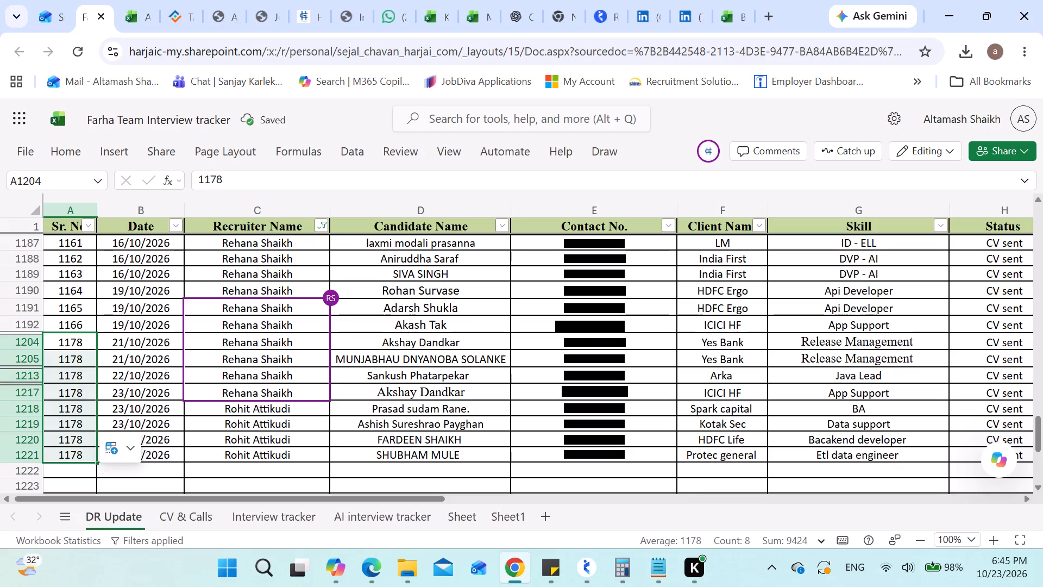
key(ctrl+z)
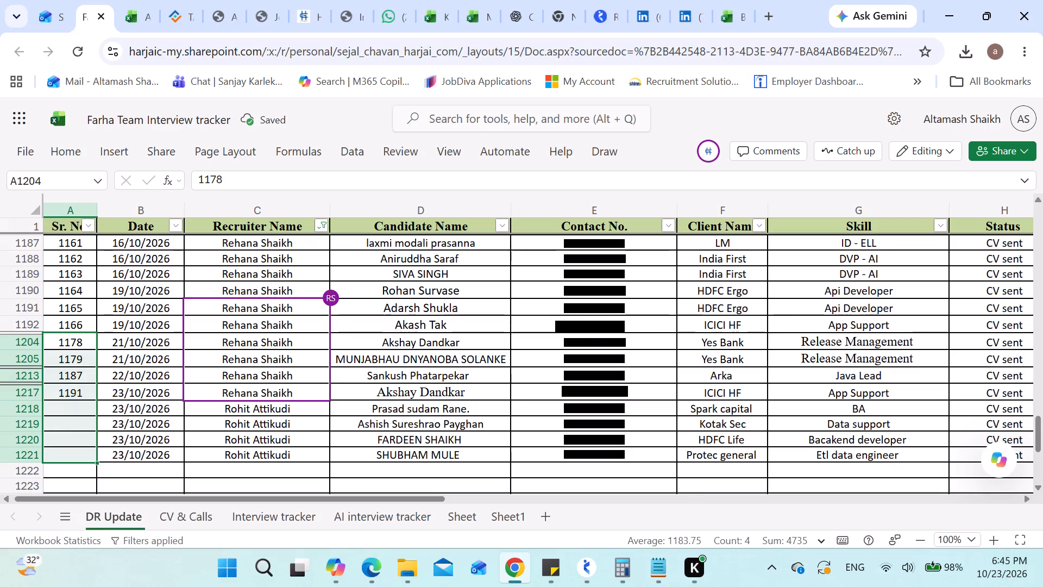
Delete the serial numbers in the visible Sr. No. cells A1213 and A1217.
click(79, 391)
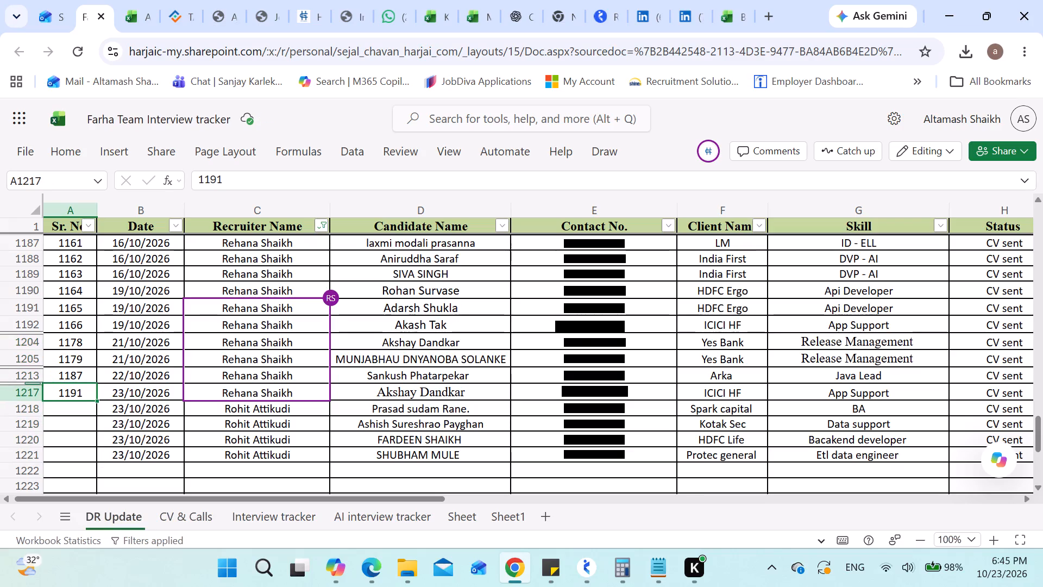
drag(78, 373, 77, 387)
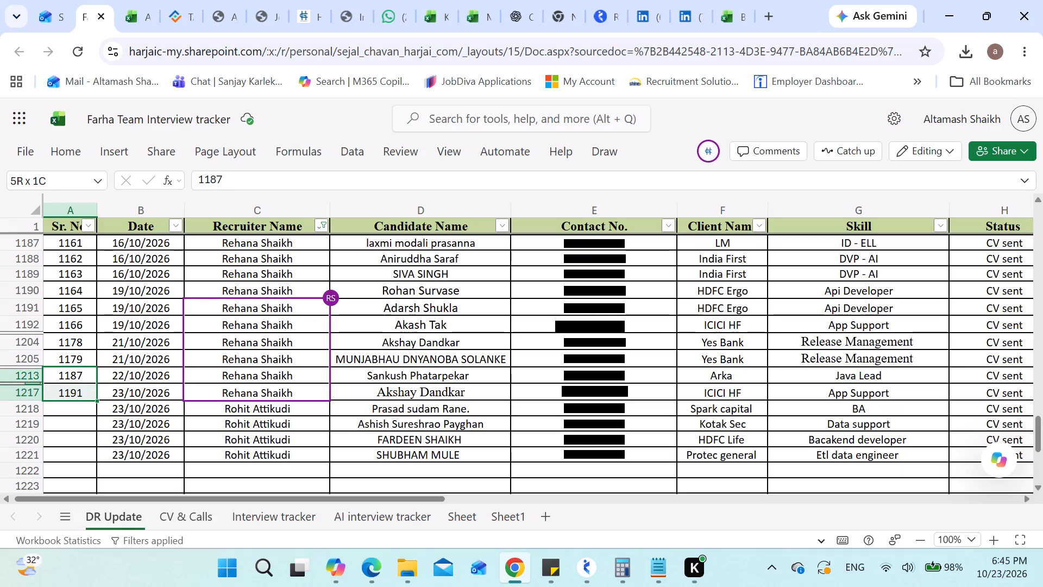
drag(77, 387, 78, 397)
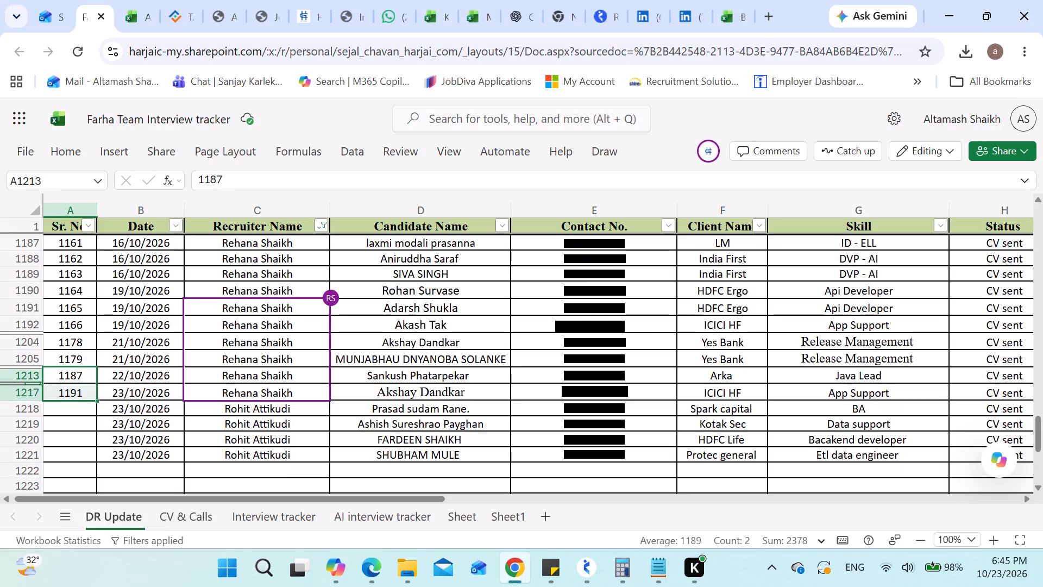
key(Delete)
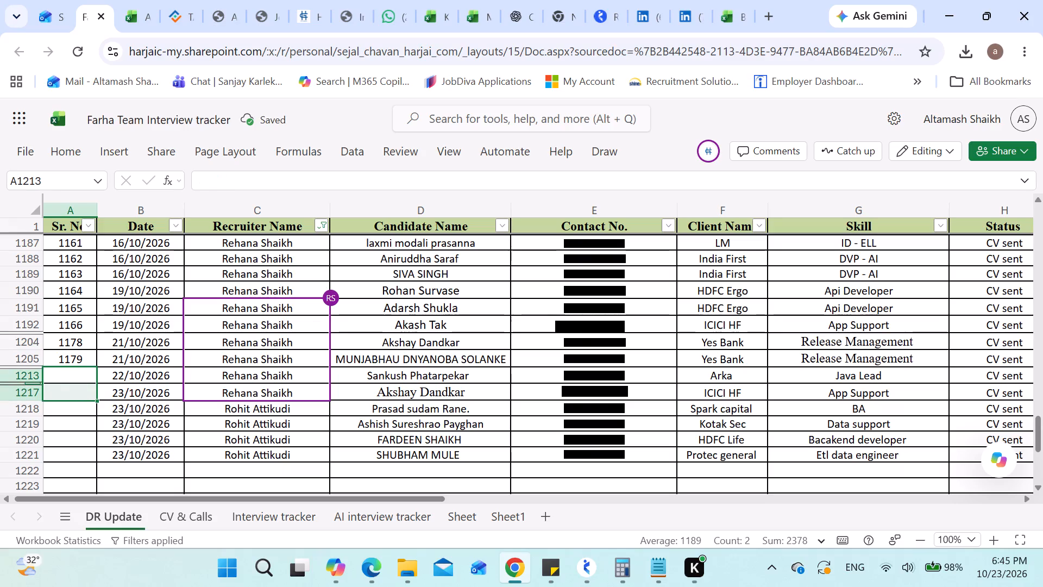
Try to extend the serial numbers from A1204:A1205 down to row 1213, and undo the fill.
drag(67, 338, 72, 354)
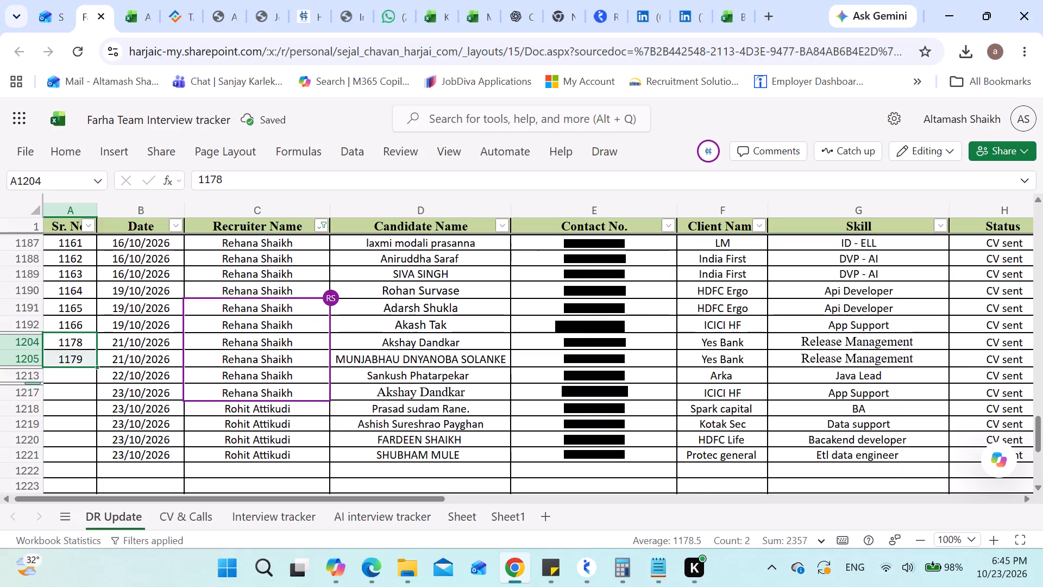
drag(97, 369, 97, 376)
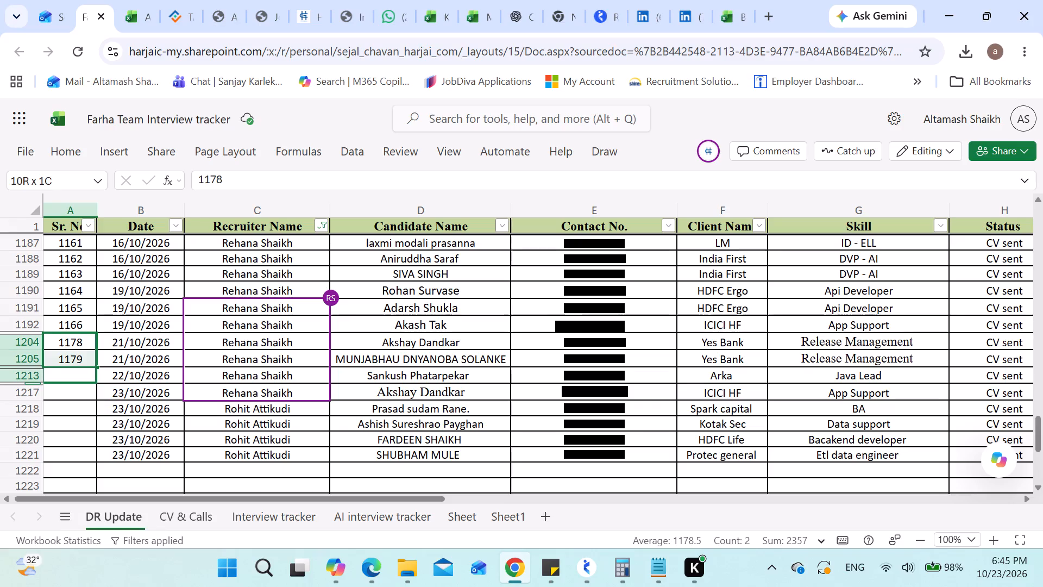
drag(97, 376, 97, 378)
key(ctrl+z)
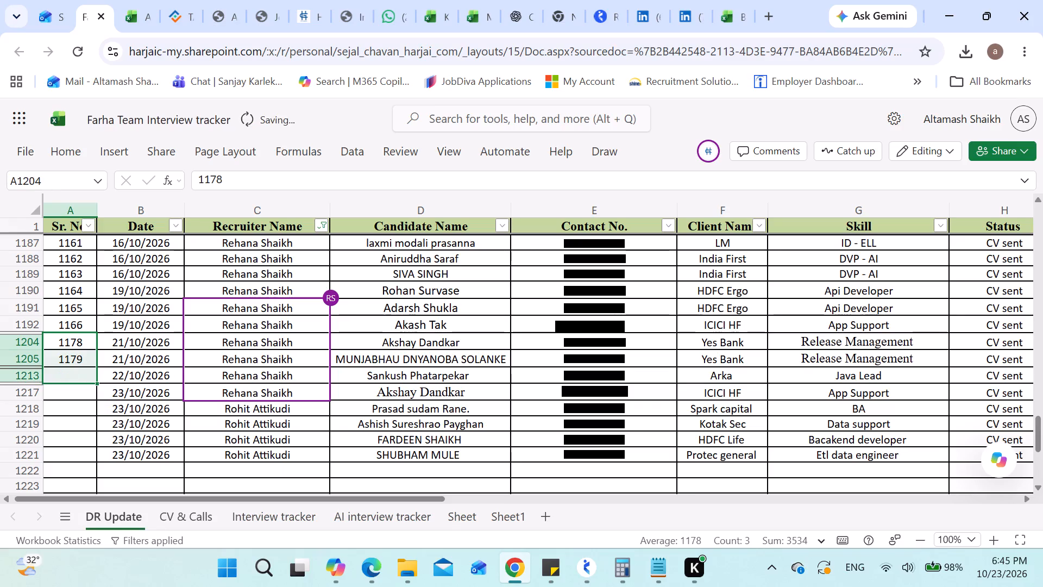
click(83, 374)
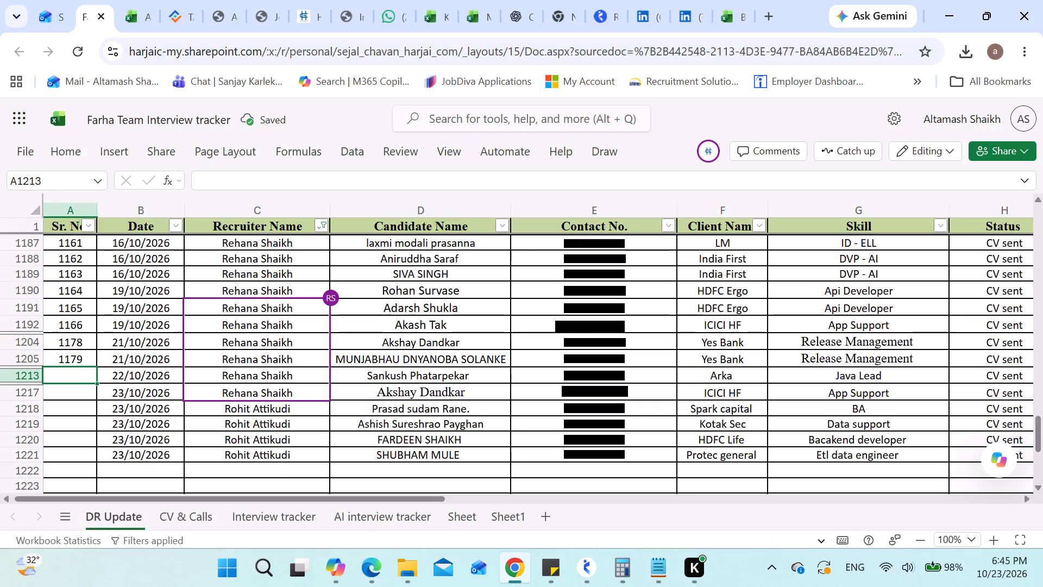
Review the serial numbers, dates and recruiter entries in the earlier filtered rows of the DR Update sheet.
scroll(83, 374, up, 1)
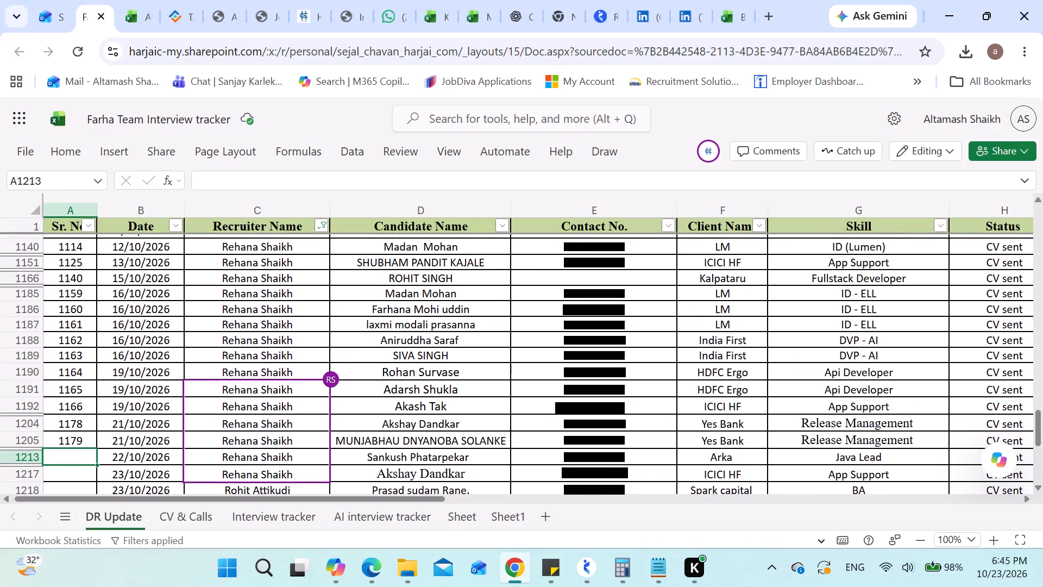
scroll(89, 343, up, 2)
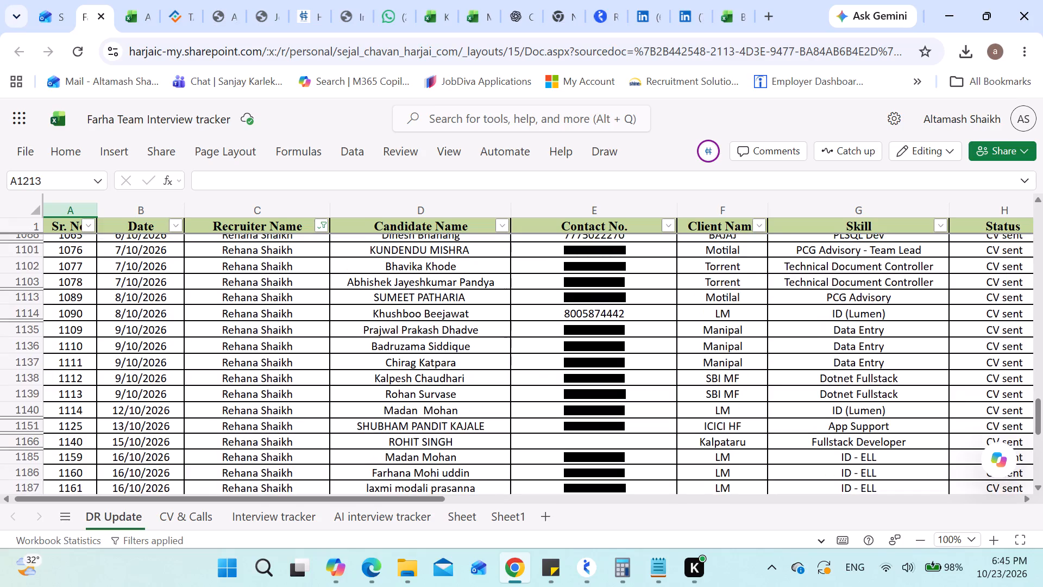
scroll(85, 342, down, 4)
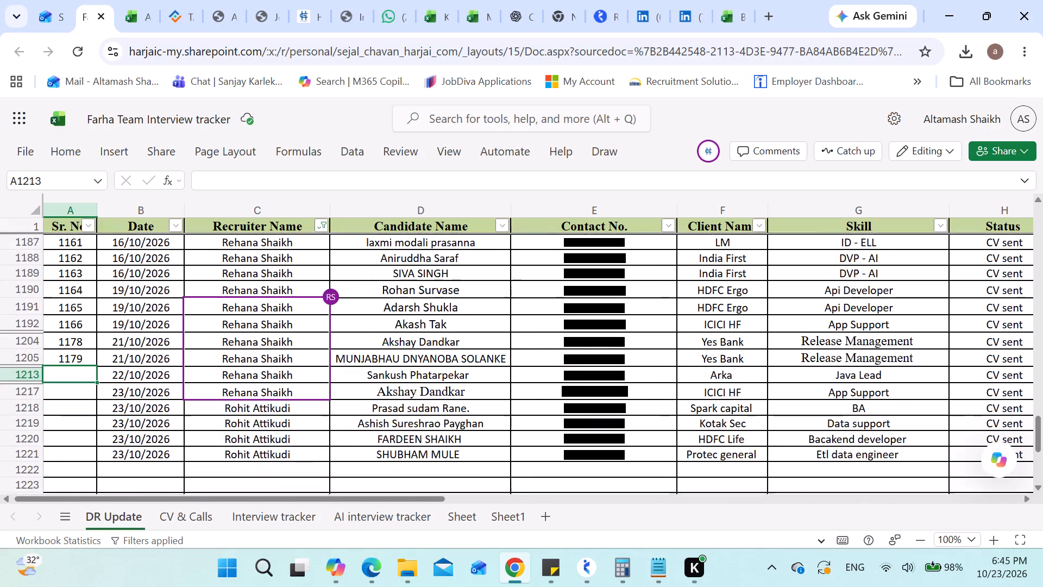
scroll(85, 342, up, 1)
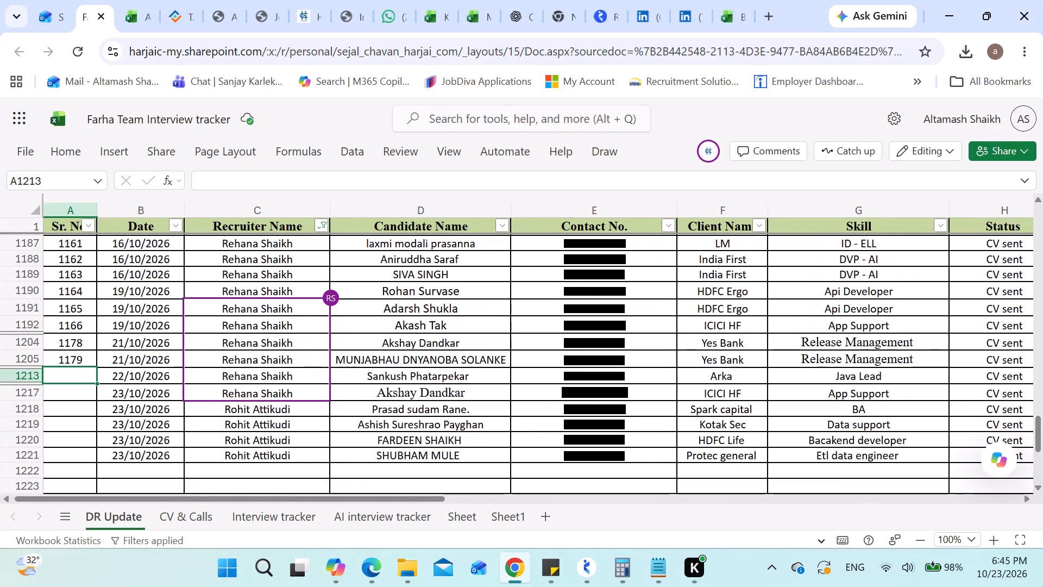
scroll(86, 351, up, 2)
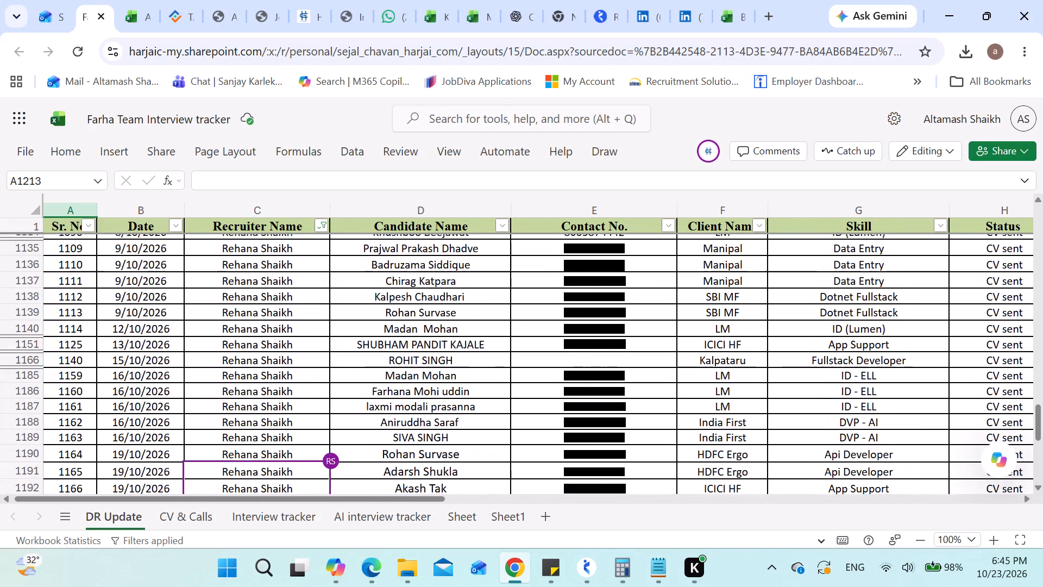
scroll(86, 356, up, 3)
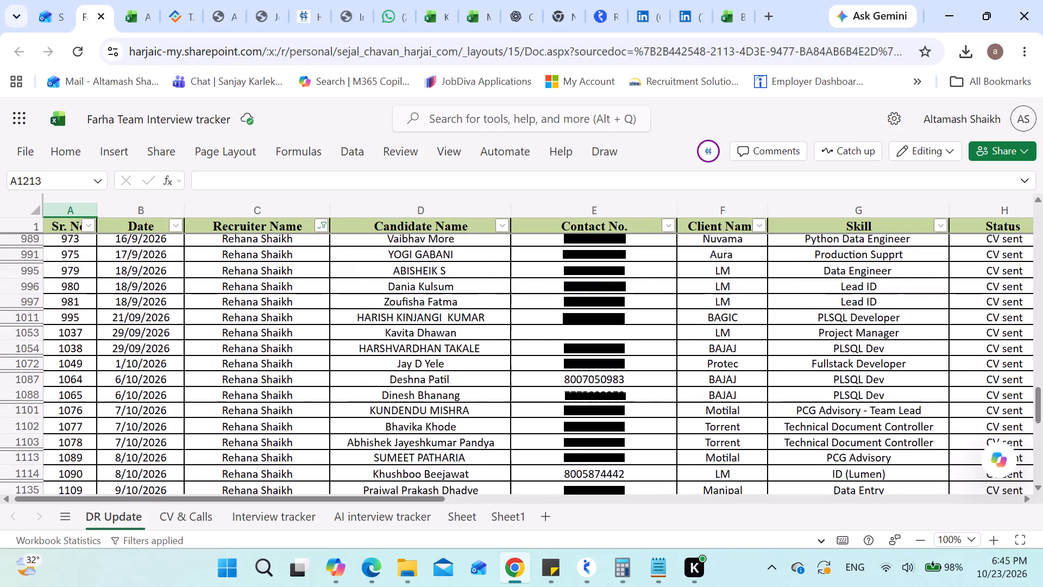
scroll(86, 356, down, 2)
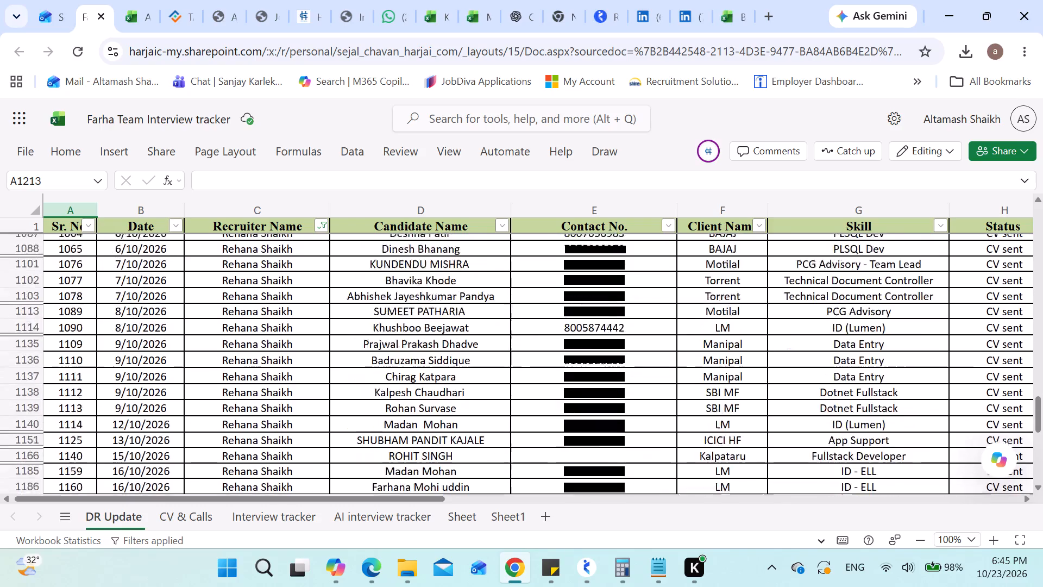
scroll(87, 367, down, 4)
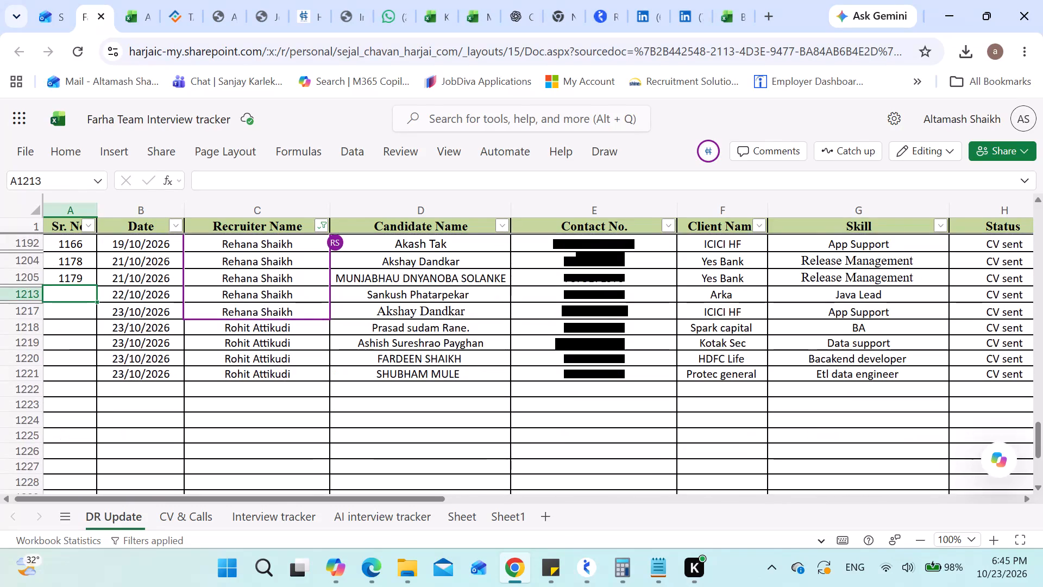
Copy the date 23/10/2026 from B1221 into the empty Date cells B1222:B1223.
click(156, 388)
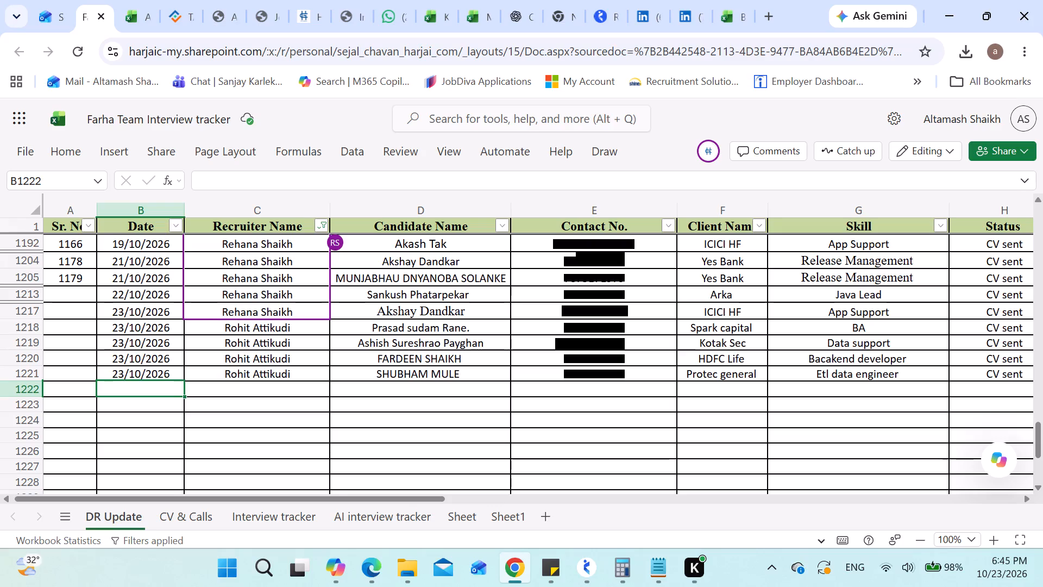
click(160, 411)
click(167, 372)
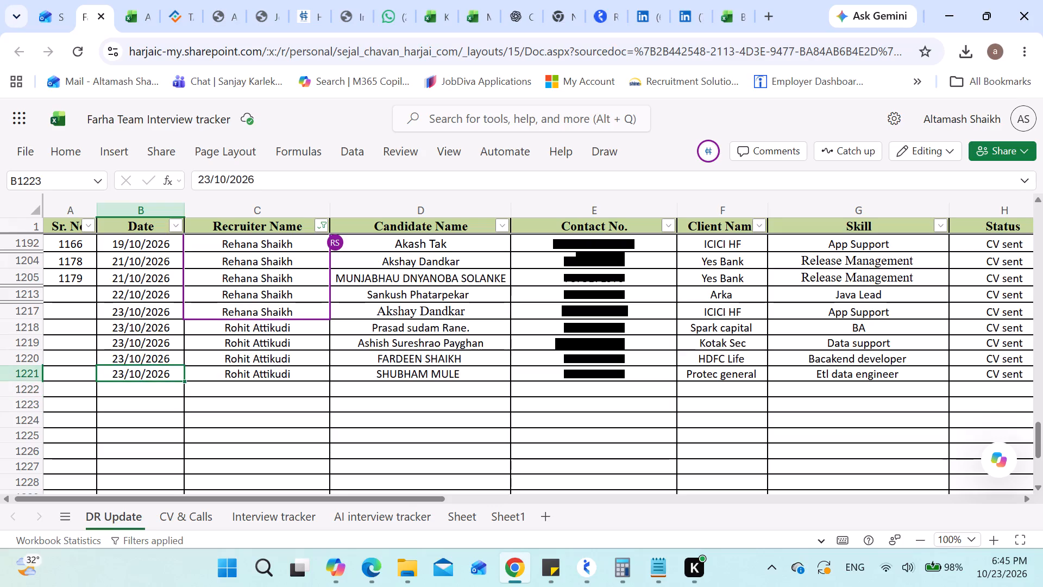
key(ctrl+c)
drag(148, 395, 148, 408)
key(ctrl+v)
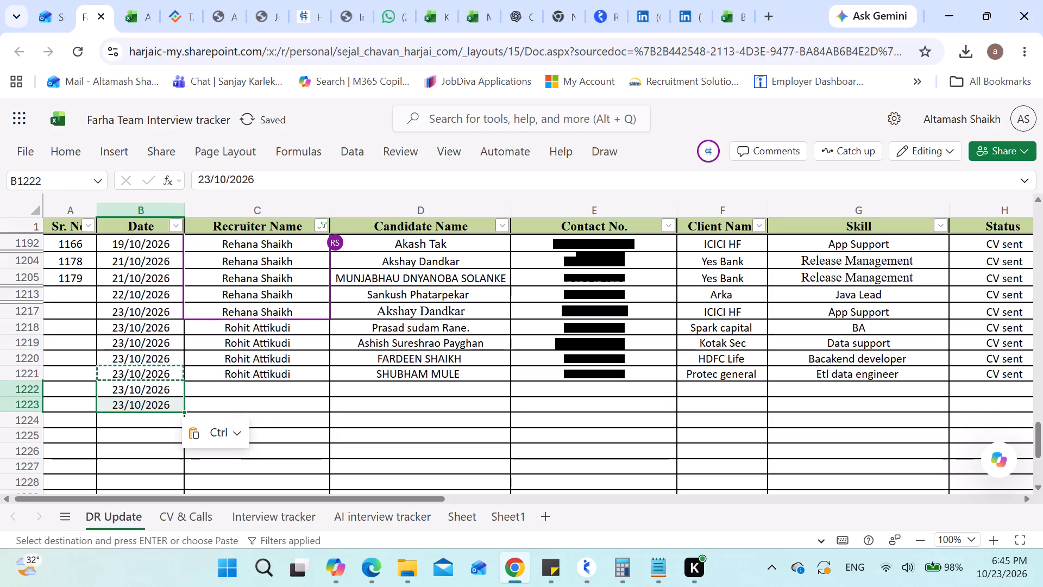
Fill Recruiter Name cell C1222 with the suggested recruiter starting with "Al", and copy it to C1223.
click(231, 392)
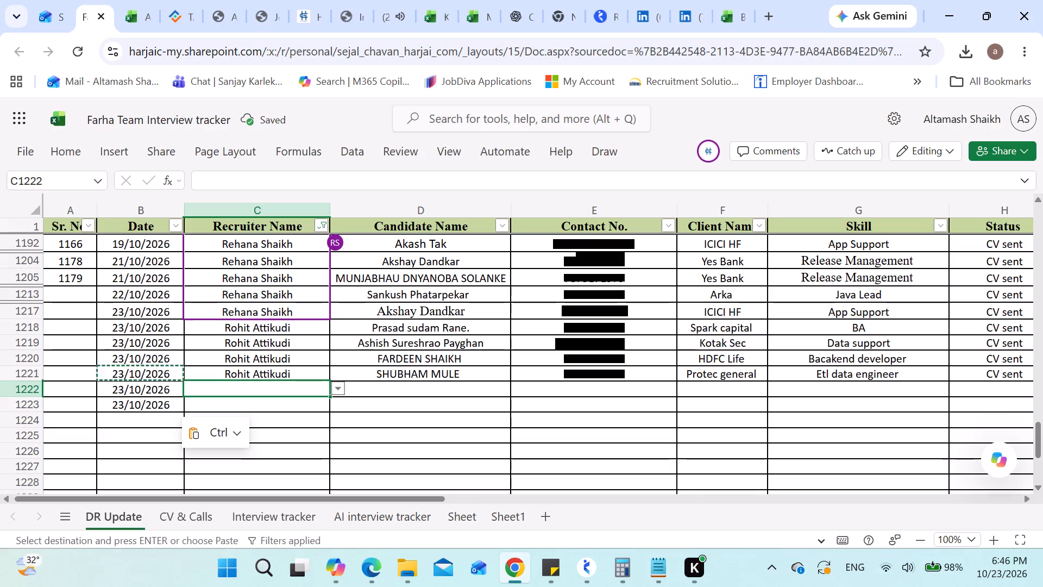
text(Al)
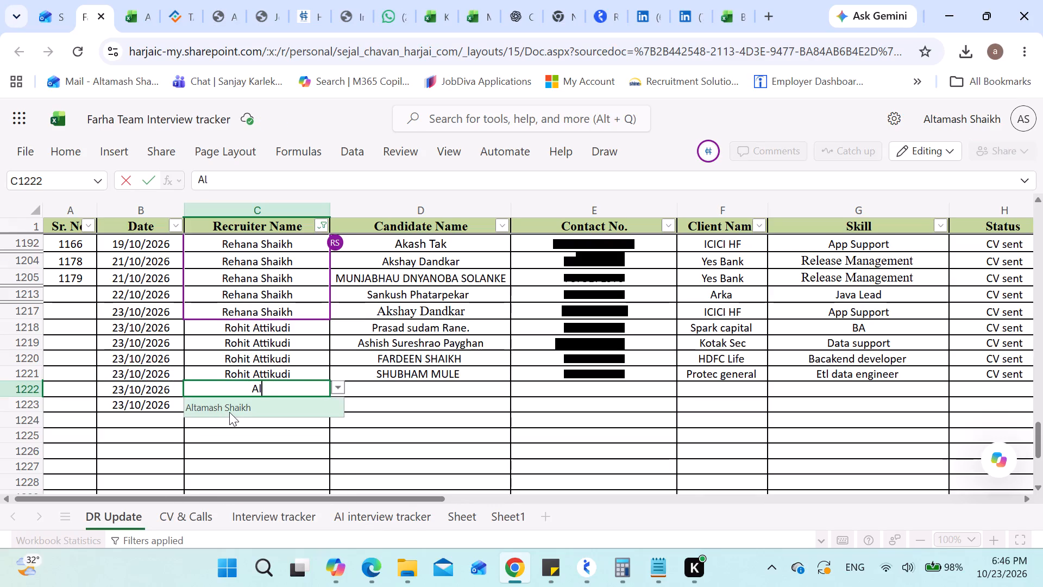
click(229, 412)
click(243, 406)
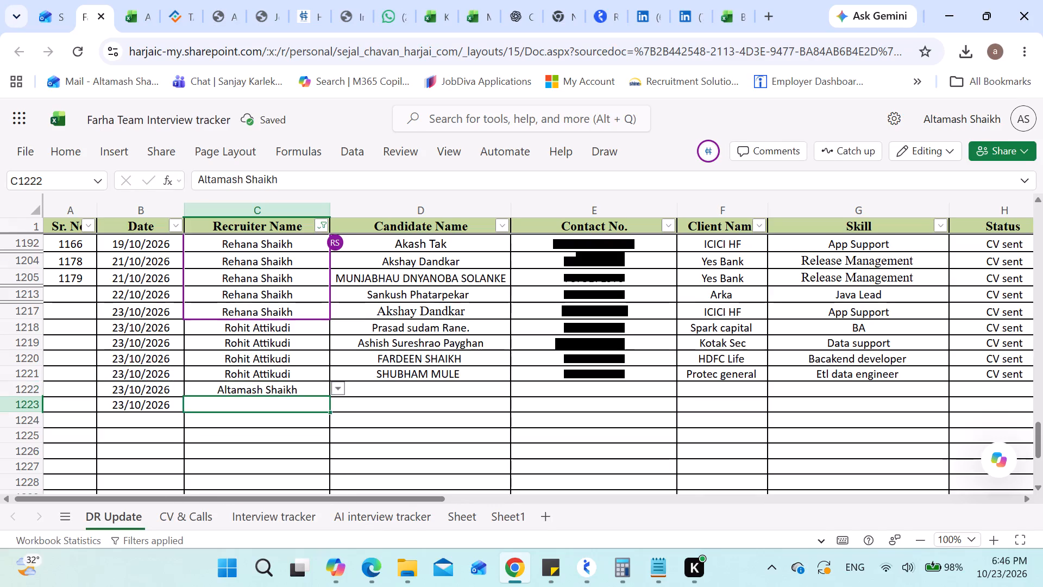
click(267, 392)
key(ctrl+c)
click(260, 405)
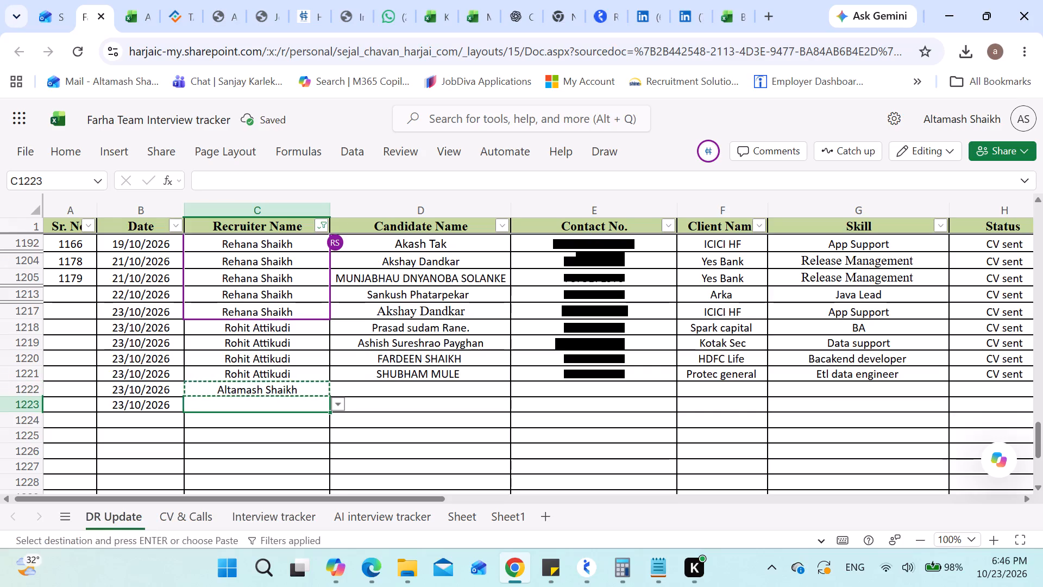
key(ctrl+v)
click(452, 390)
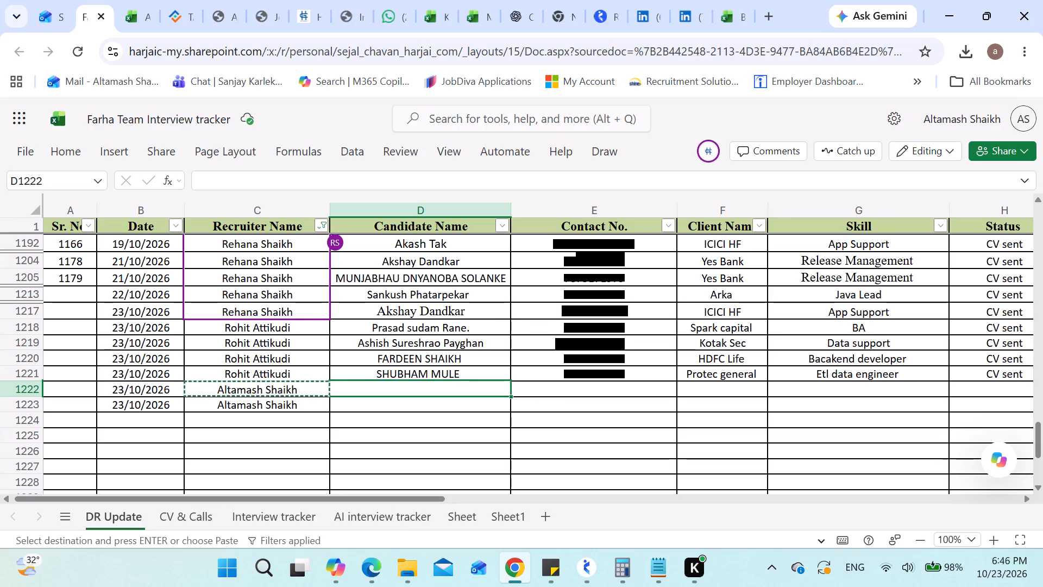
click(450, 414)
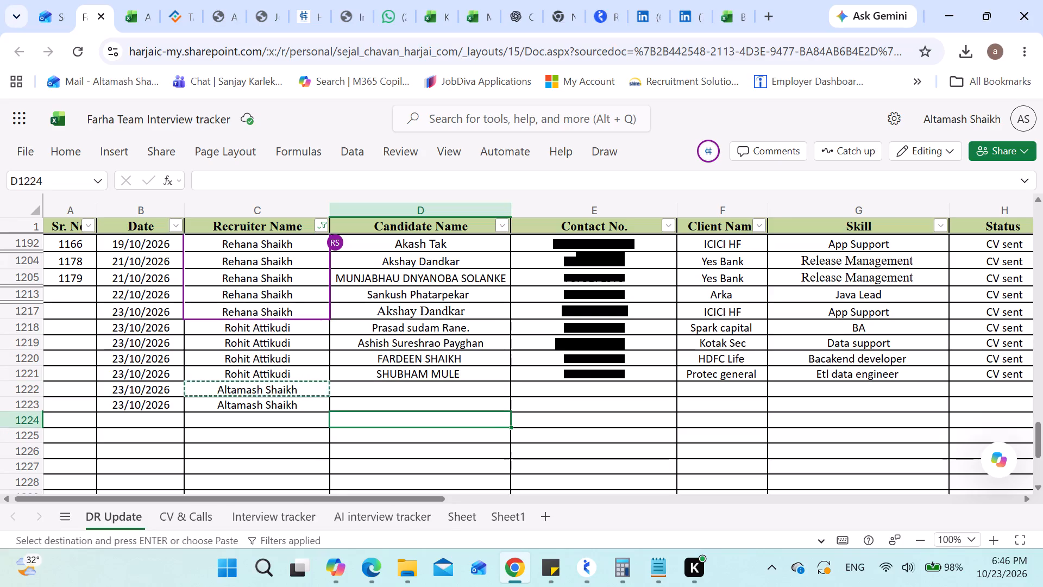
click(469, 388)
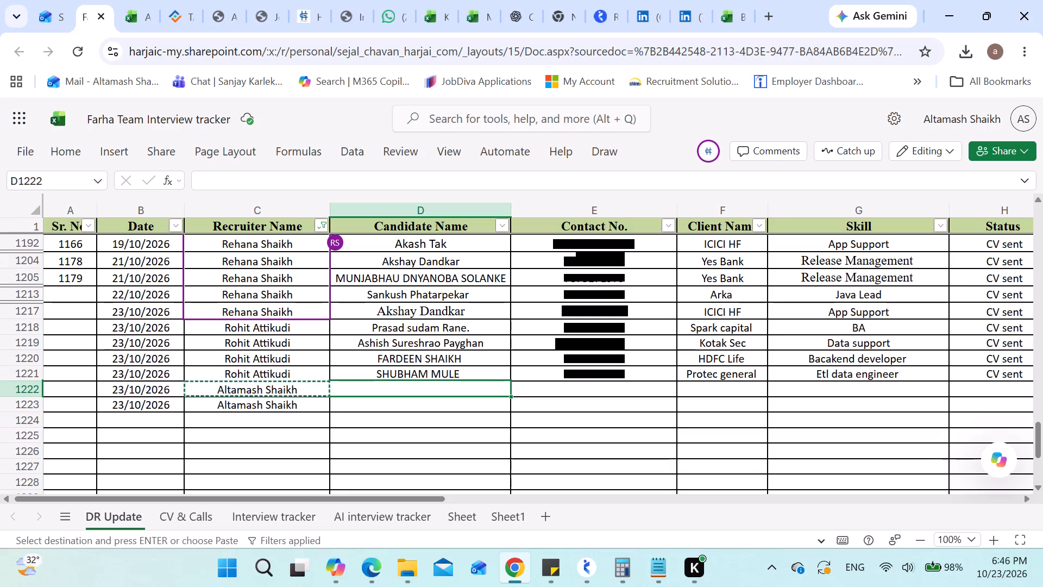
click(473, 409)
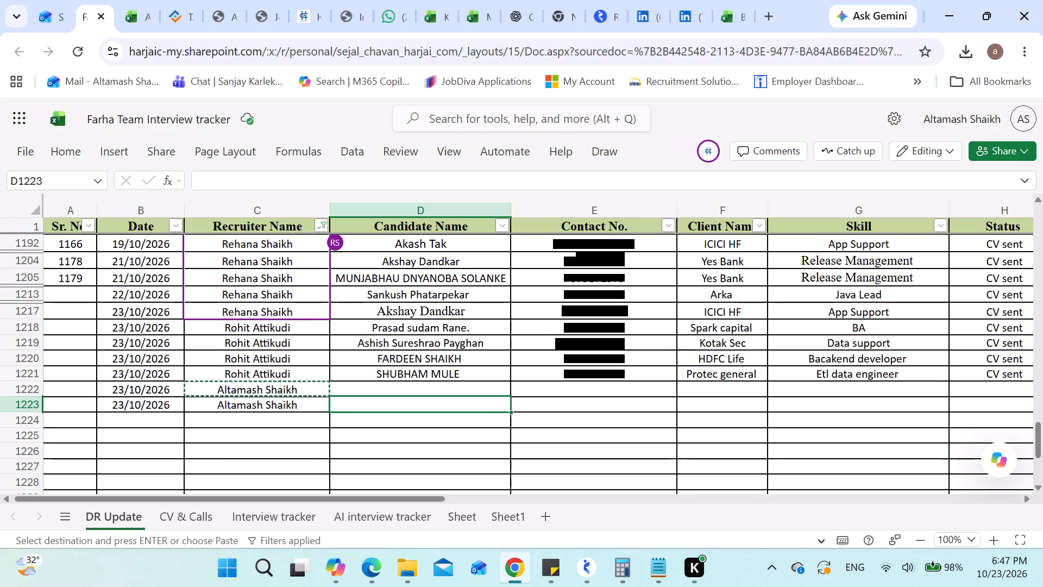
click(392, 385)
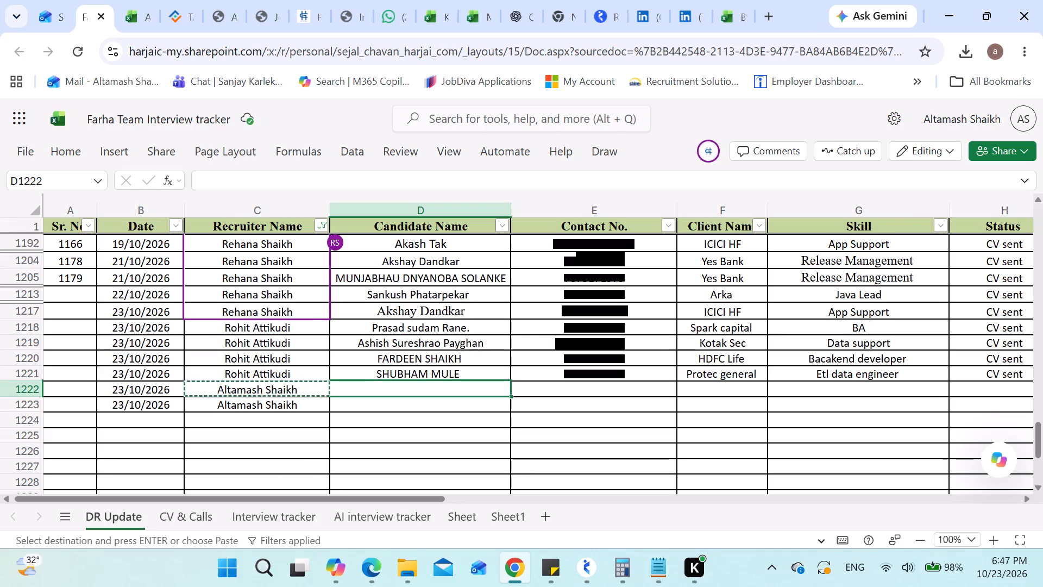
Copy the last two candidate names, D6:D7 in Book 2, into Candidate Name cells D1222:D1223 of the Farha Team Interview tracker.
click(727, 13)
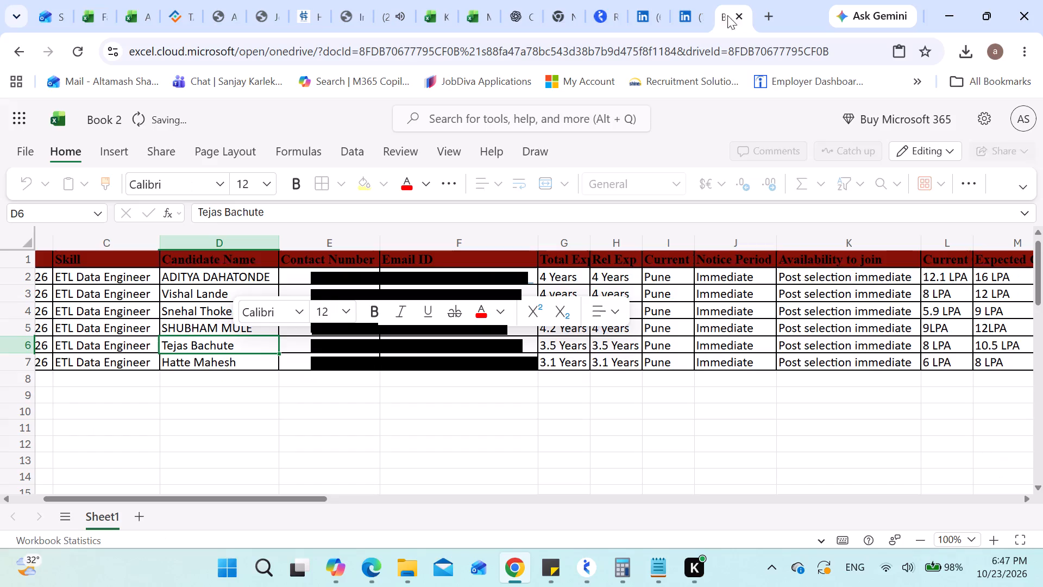
click(314, 408)
drag(215, 342, 215, 342)
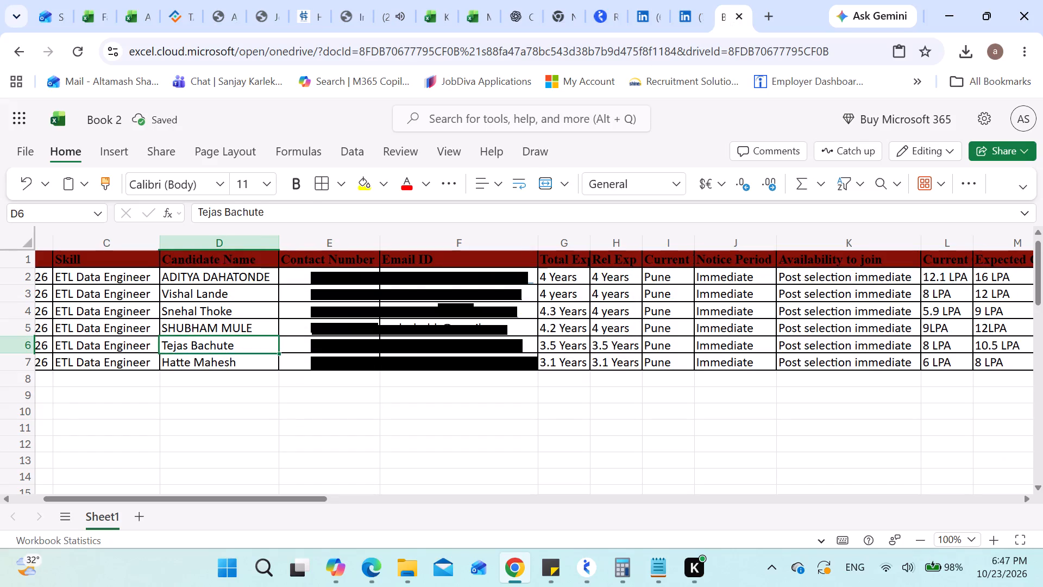
drag(215, 342, 215, 359)
key(ctrl+c)
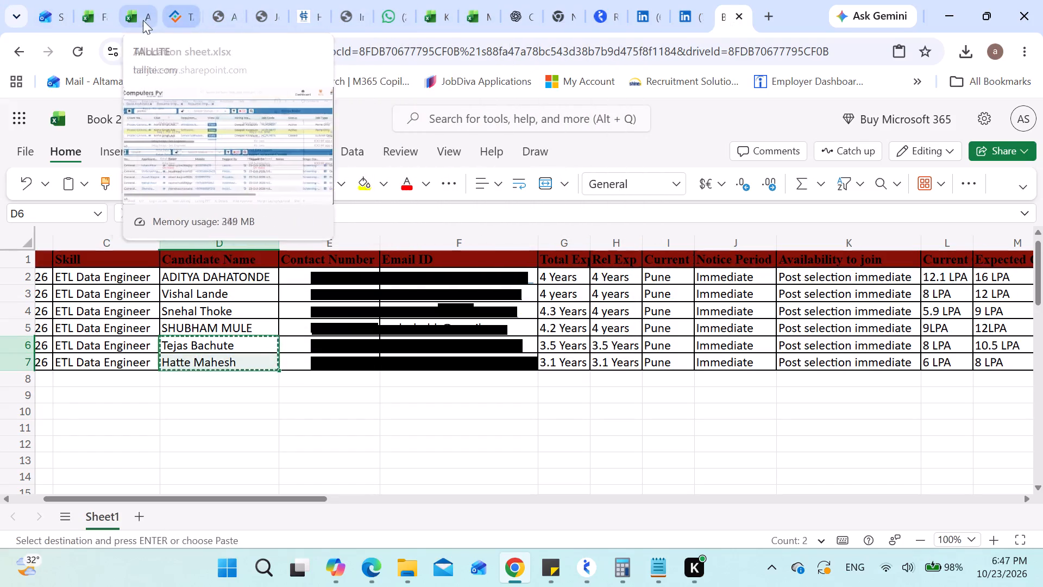
click(84, 23)
click(381, 403)
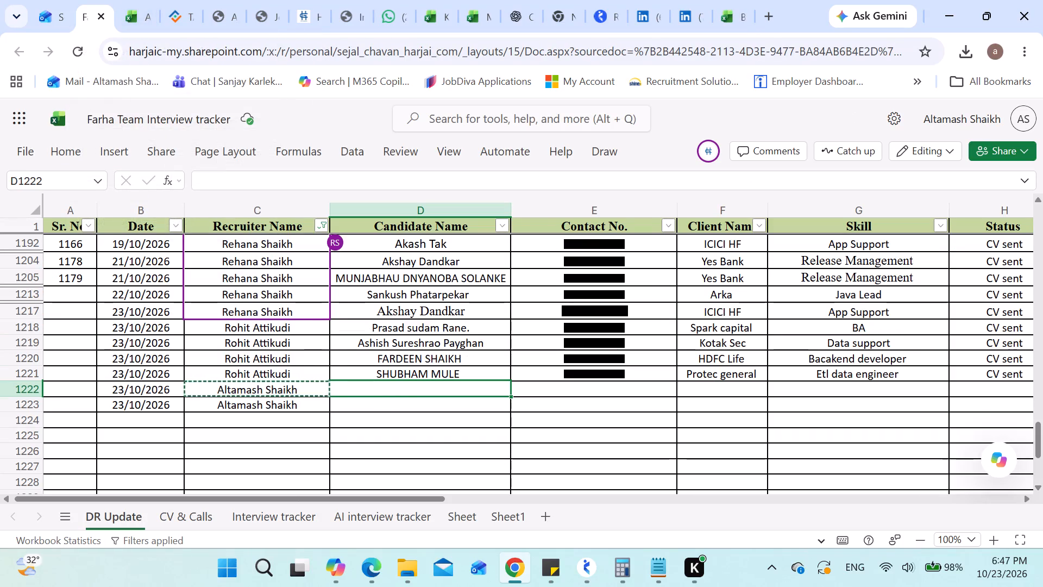
click(379, 421)
click(376, 380)
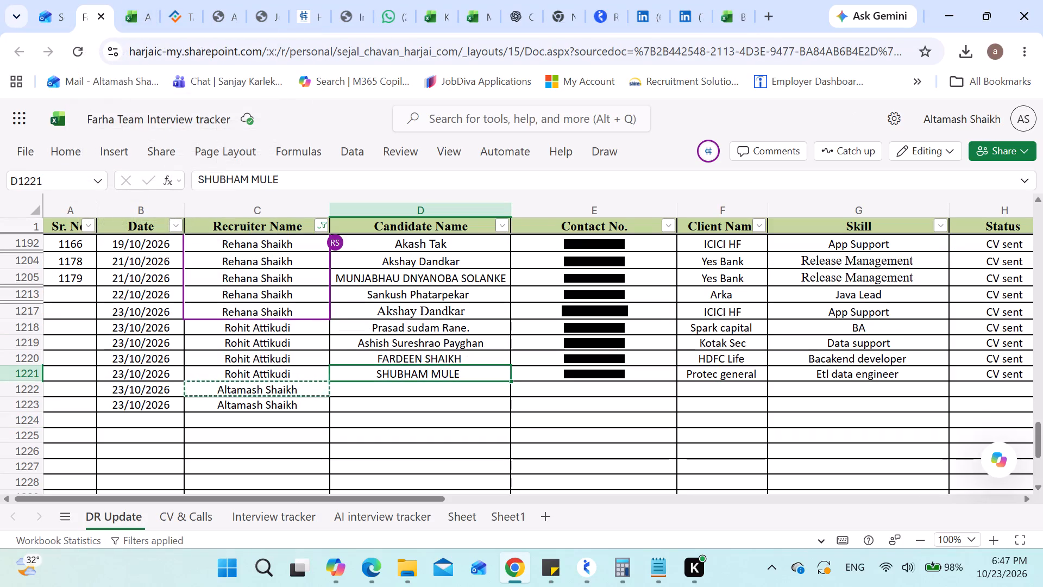
drag(375, 394, 375, 405)
key(ctrl+v)
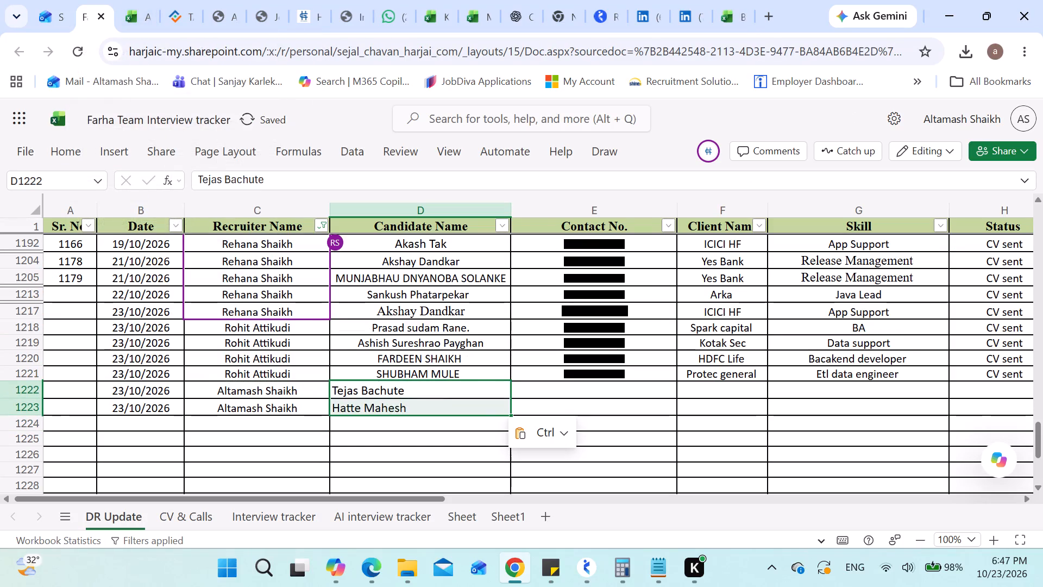
Copy the last two contact numbers, E6:E7 in Book 2, into Contact No. cells E1222:E1223 of the Farha Team Interview tracker.
click(538, 395)
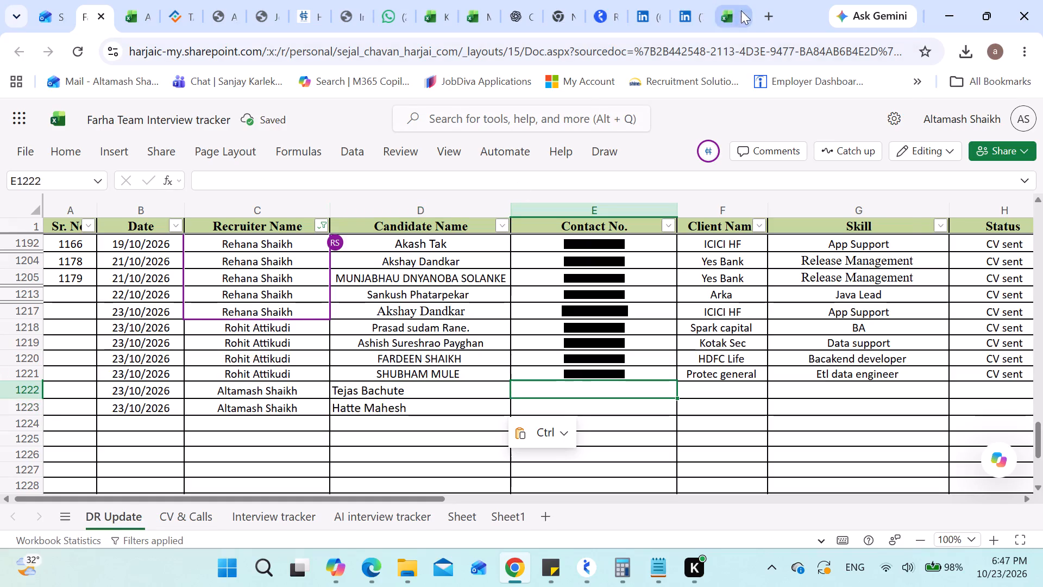
click(726, 10)
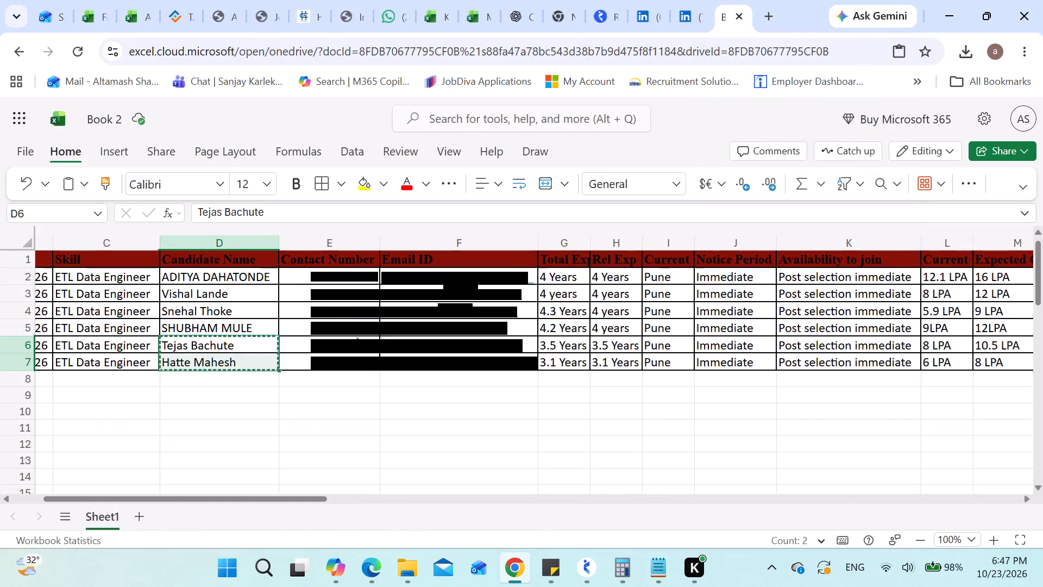
drag(357, 338, 351, 345)
drag(351, 345, 351, 365)
key(ctrl+c)
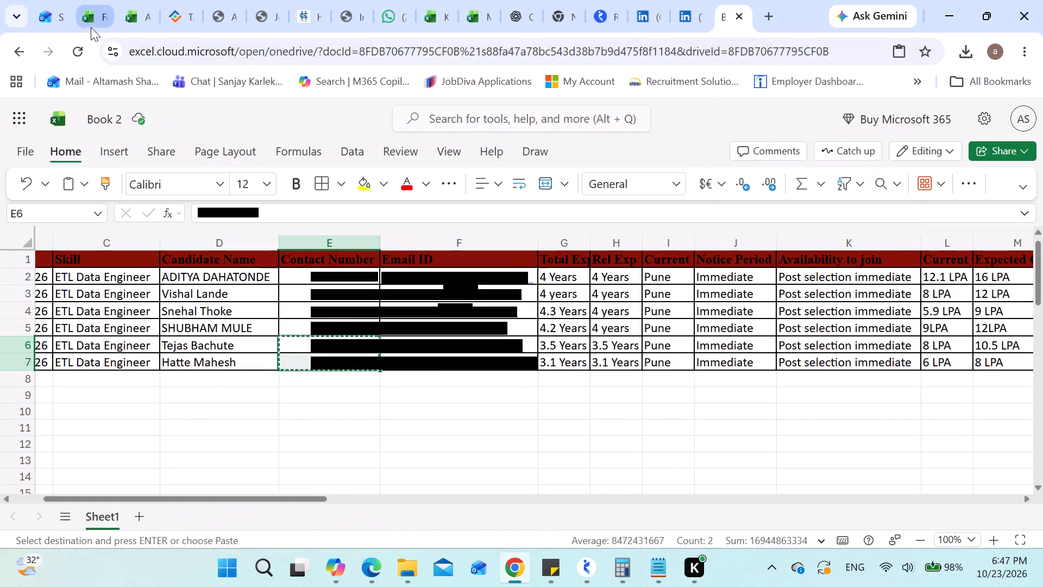
click(85, 28)
click(569, 412)
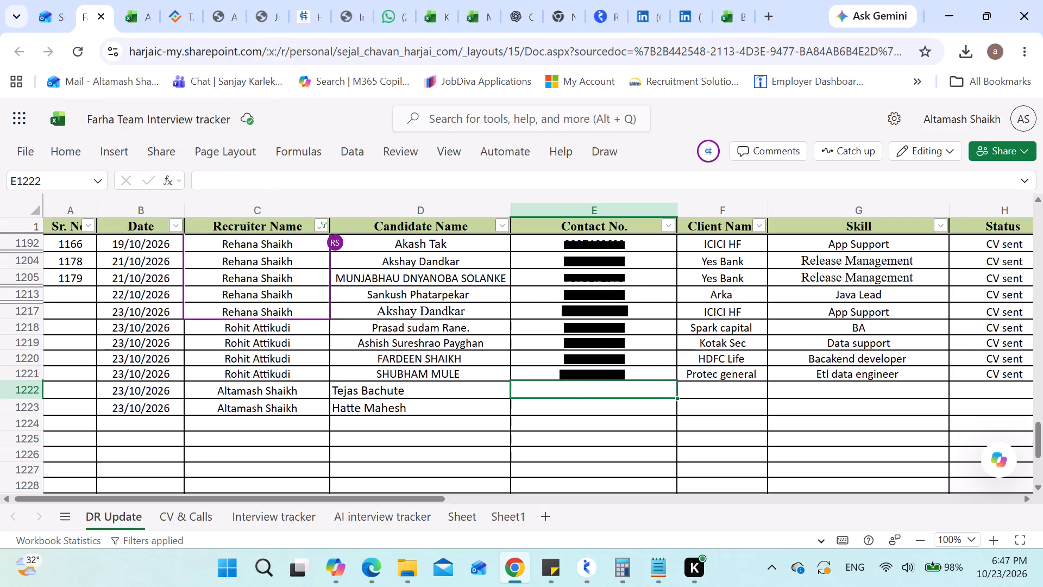
click(575, 441)
drag(567, 391, 567, 412)
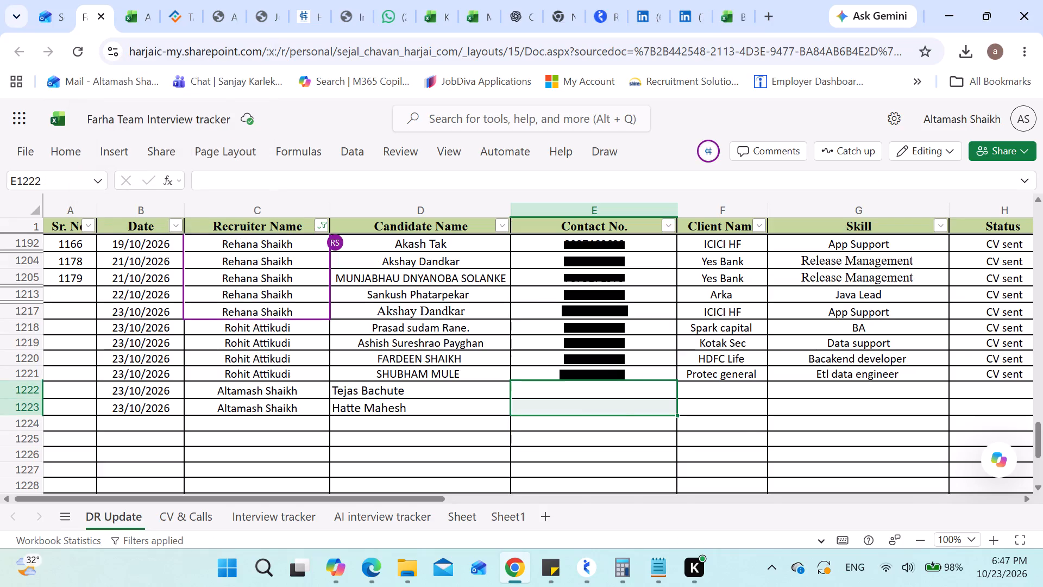
key(ctrl+v)
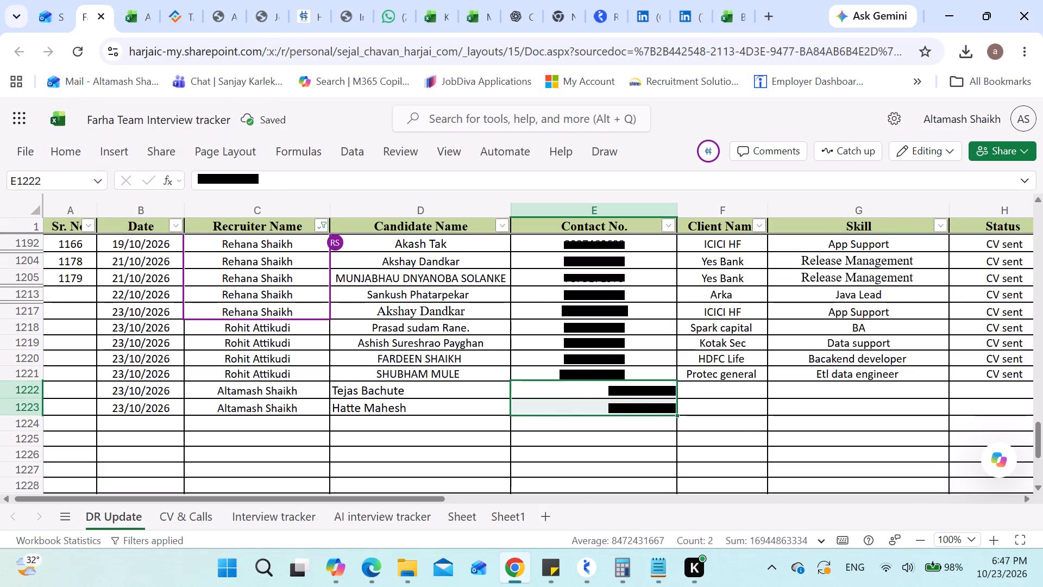
Copy the client name Protec general from F1221 into Client Name cells F1222:F1223.
click(716, 390)
click(718, 376)
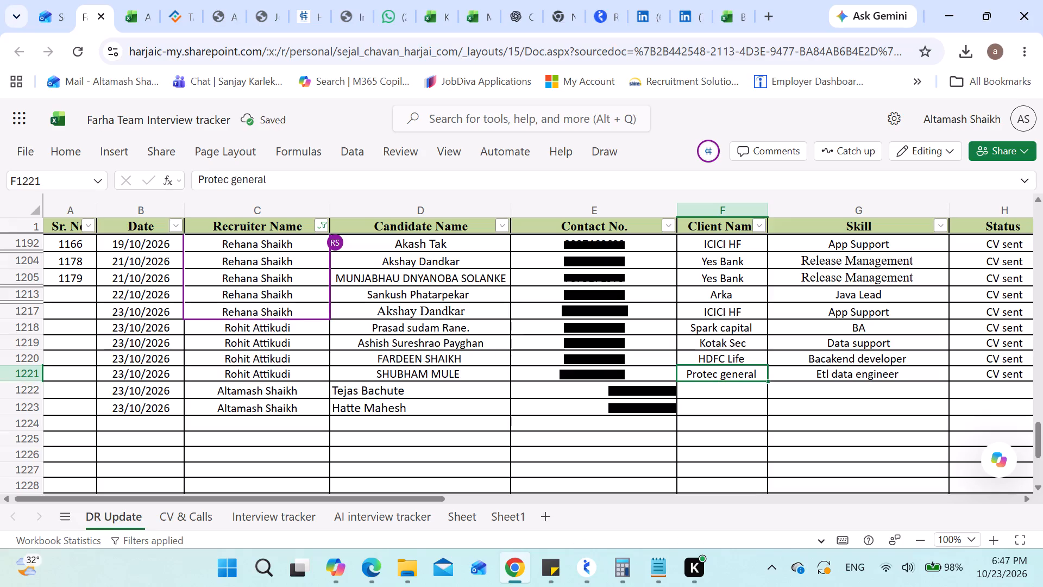
key(ctrl+c)
drag(716, 392, 716, 408)
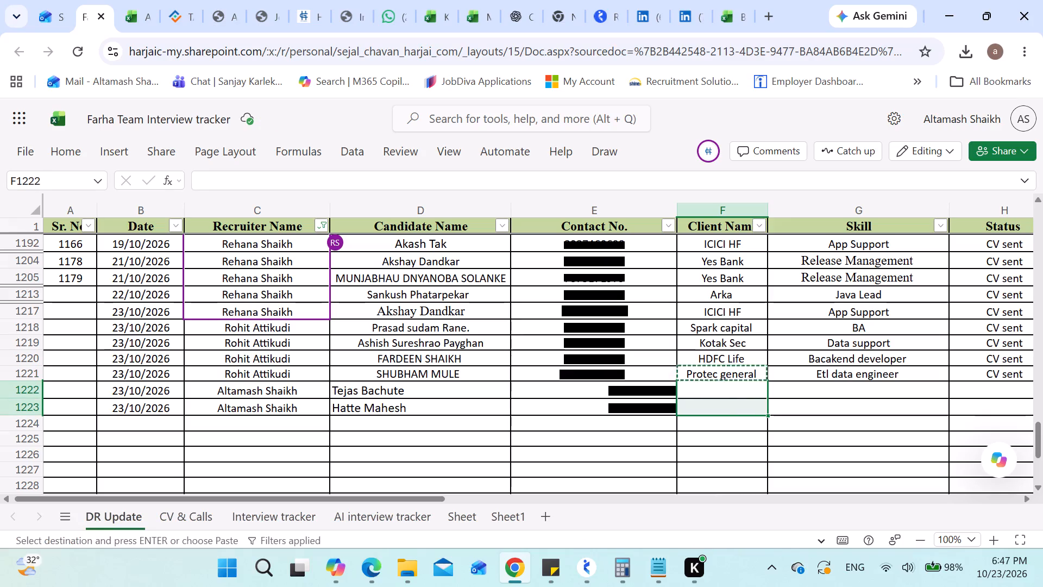
key(ctrl+v)
Copy the skill Etl data engineer from G1221 into Skill cells G1222:G1223.
click(796, 394)
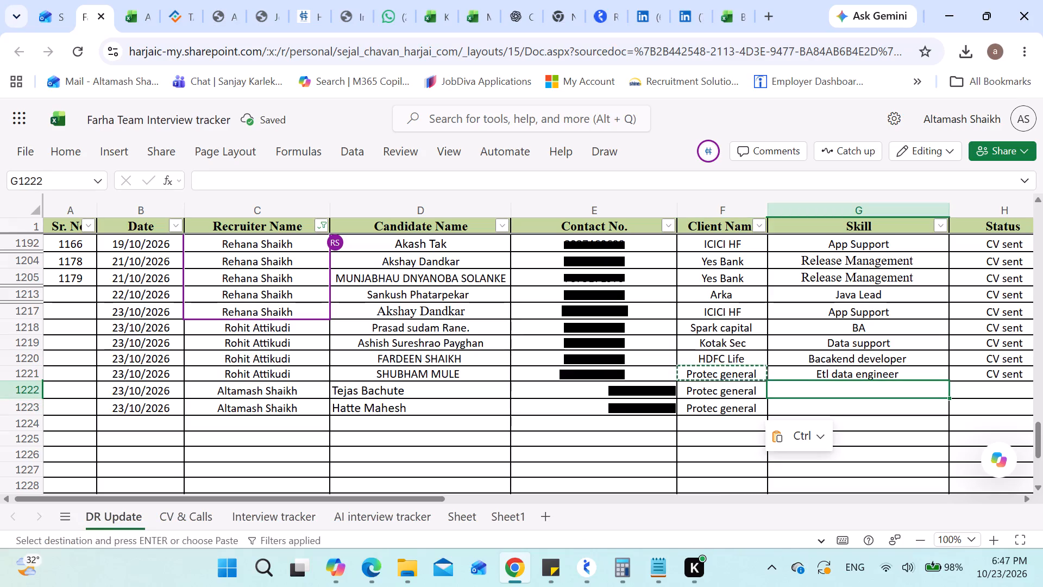
click(822, 373)
key(ctrl+c)
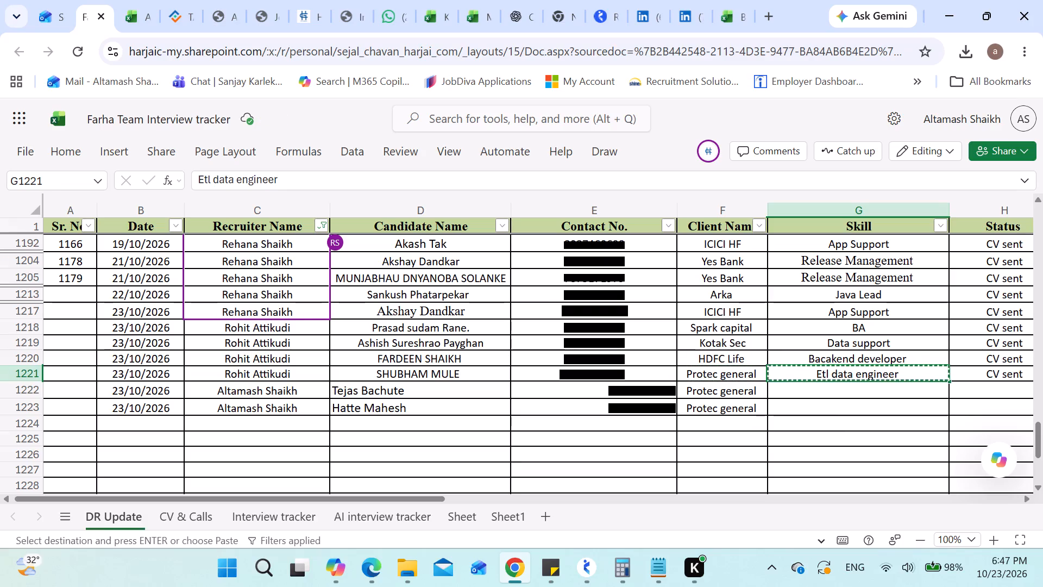
drag(812, 390, 814, 410)
key(ctrl+v)
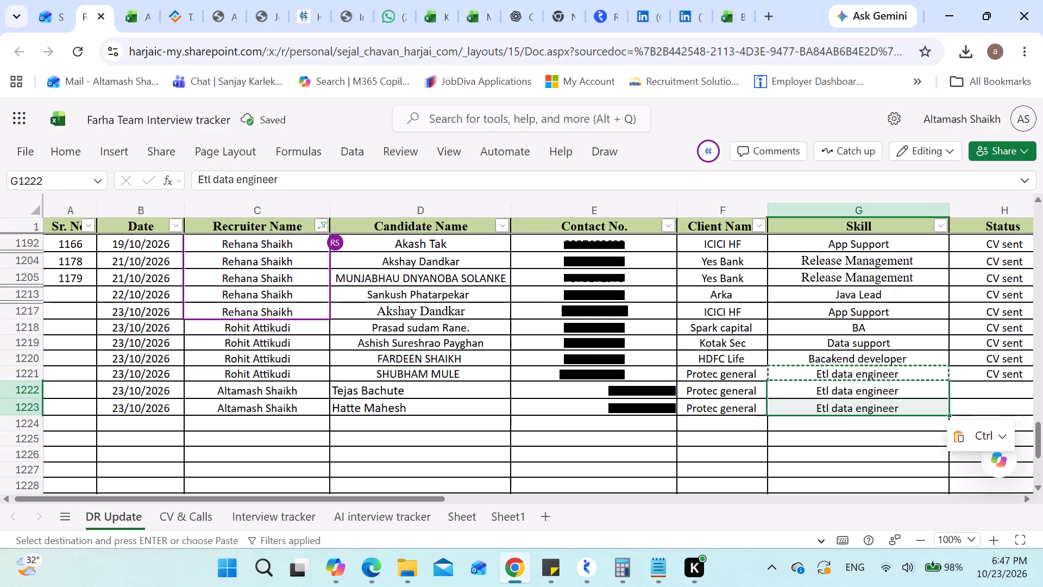
Copy the status CV sent from H1221 into Status cells H1222:H1223.
click(979, 376)
key(ctrl+c)
drag(969, 390, 971, 402)
key(ctrl+v)
scroll(948, 403, right, 1)
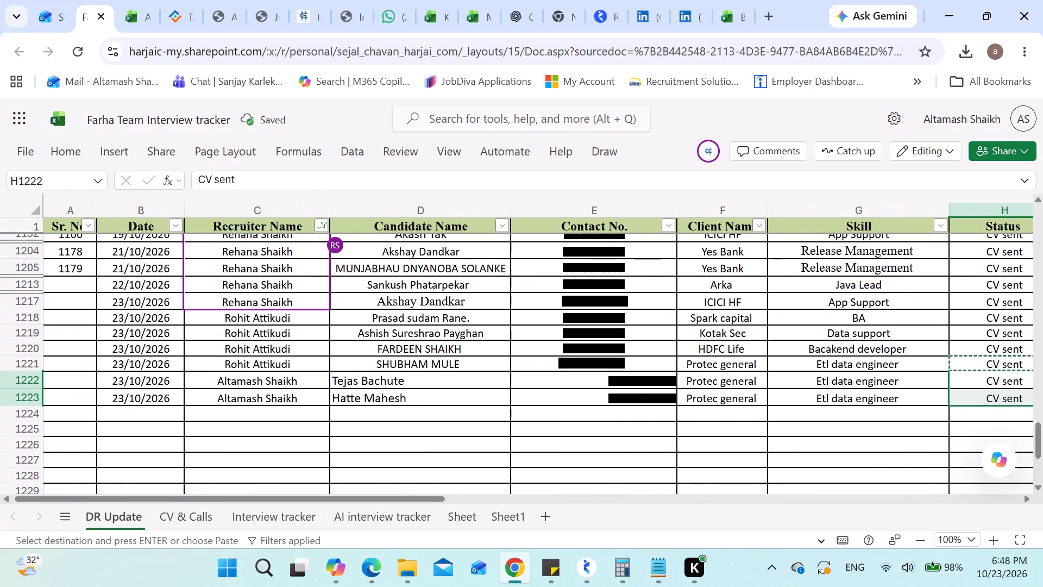
scroll(719, 386, right, 1)
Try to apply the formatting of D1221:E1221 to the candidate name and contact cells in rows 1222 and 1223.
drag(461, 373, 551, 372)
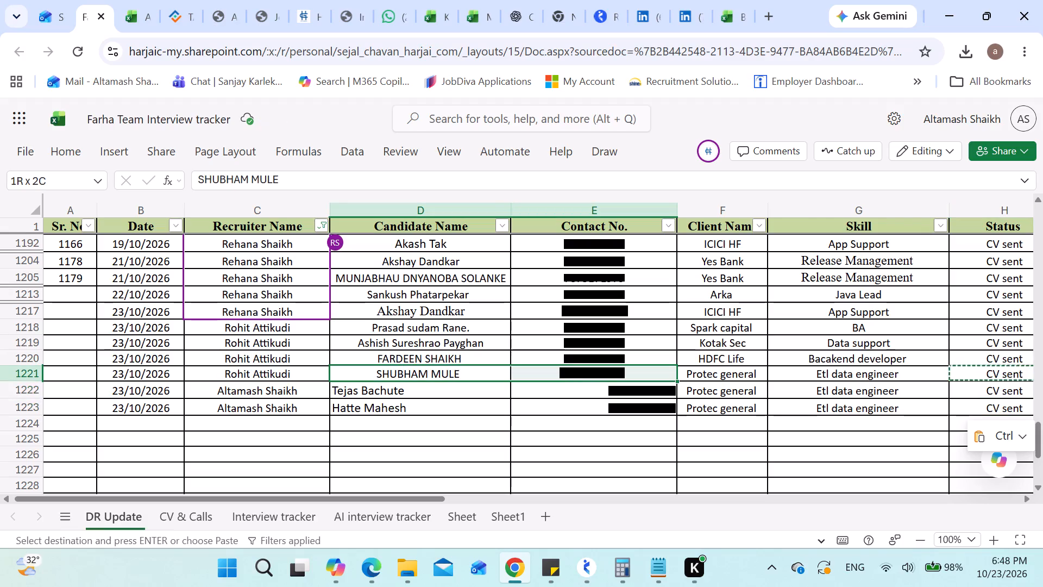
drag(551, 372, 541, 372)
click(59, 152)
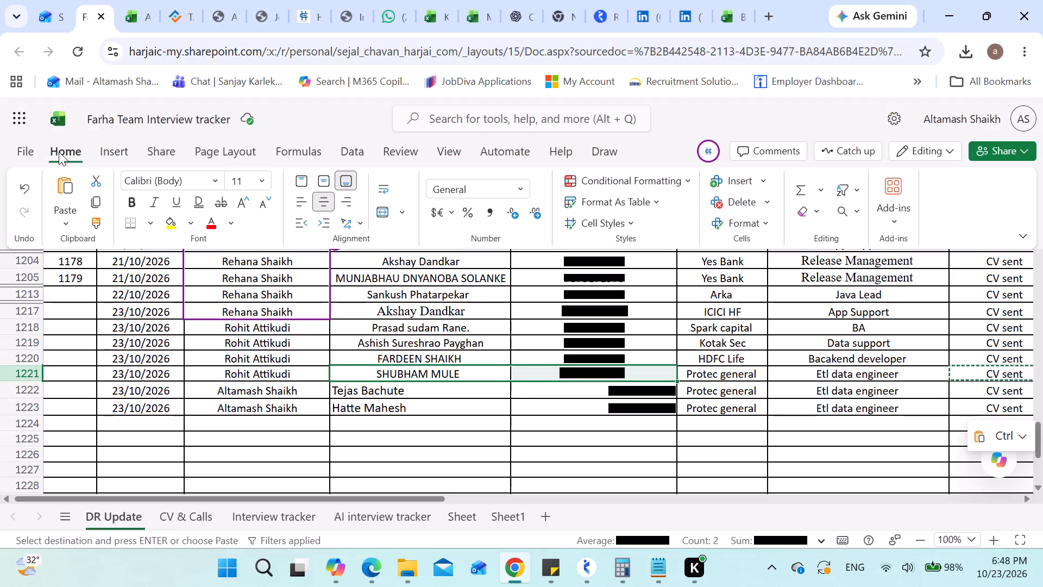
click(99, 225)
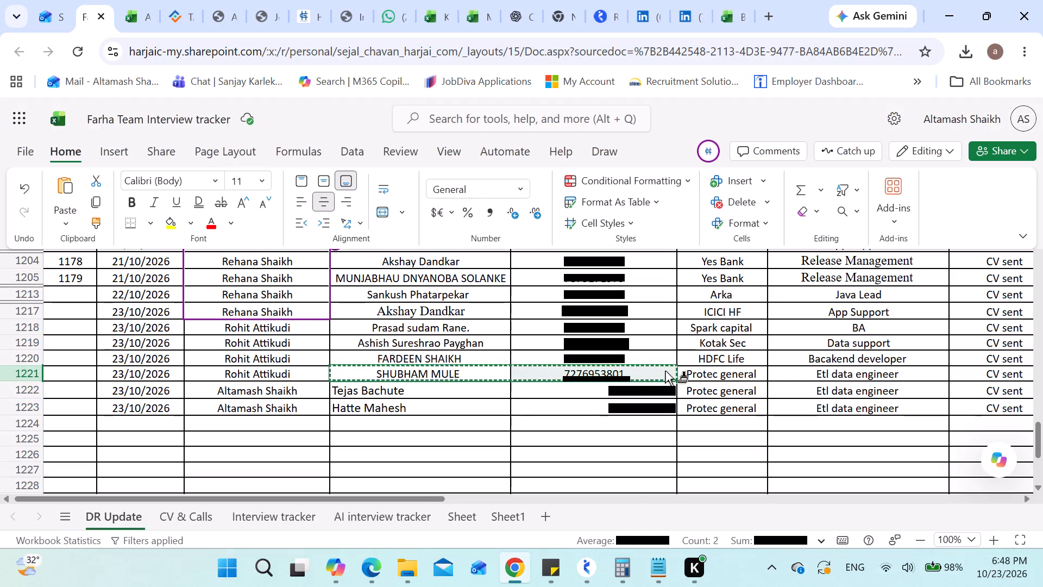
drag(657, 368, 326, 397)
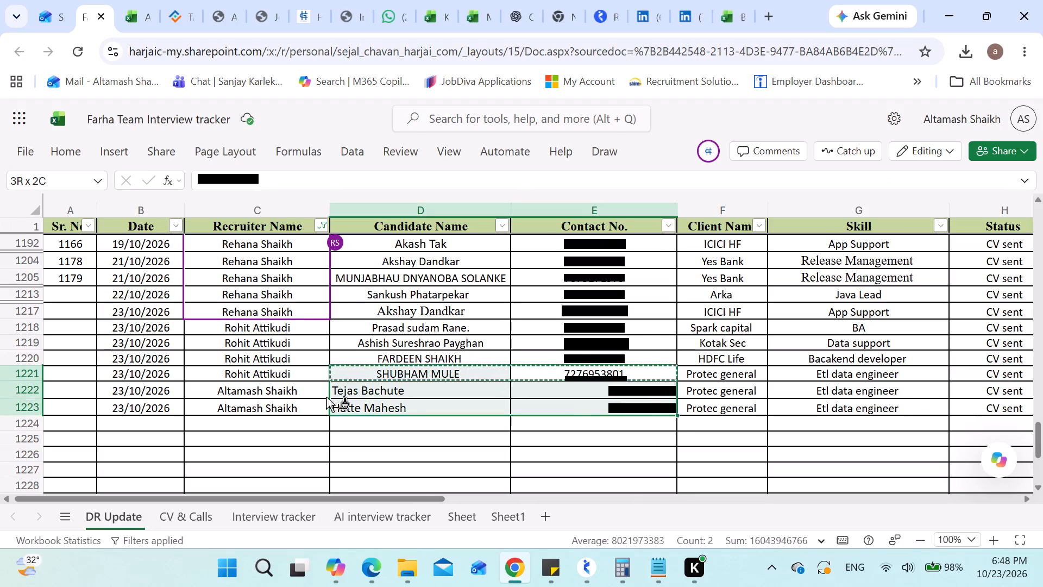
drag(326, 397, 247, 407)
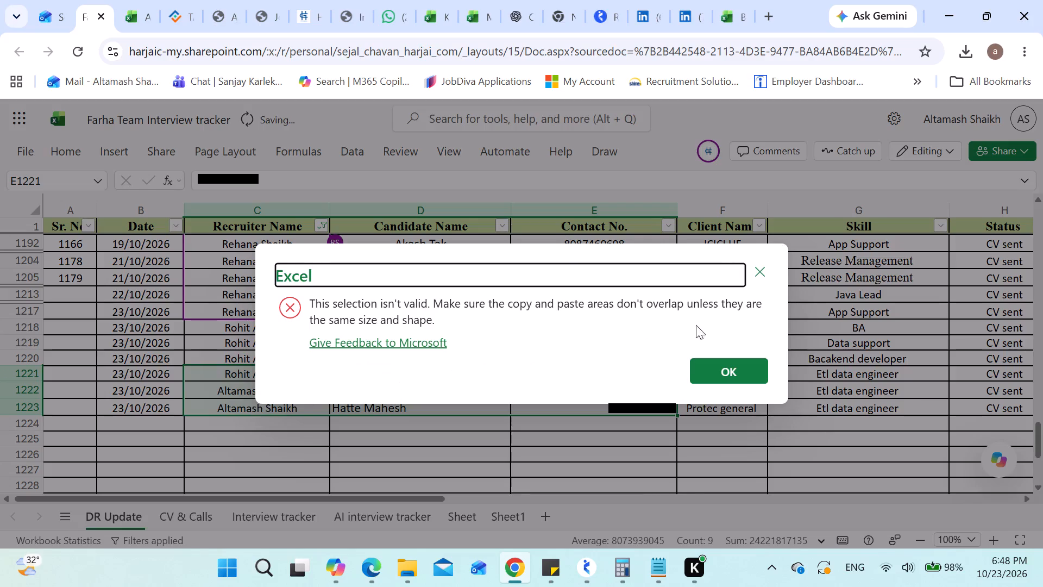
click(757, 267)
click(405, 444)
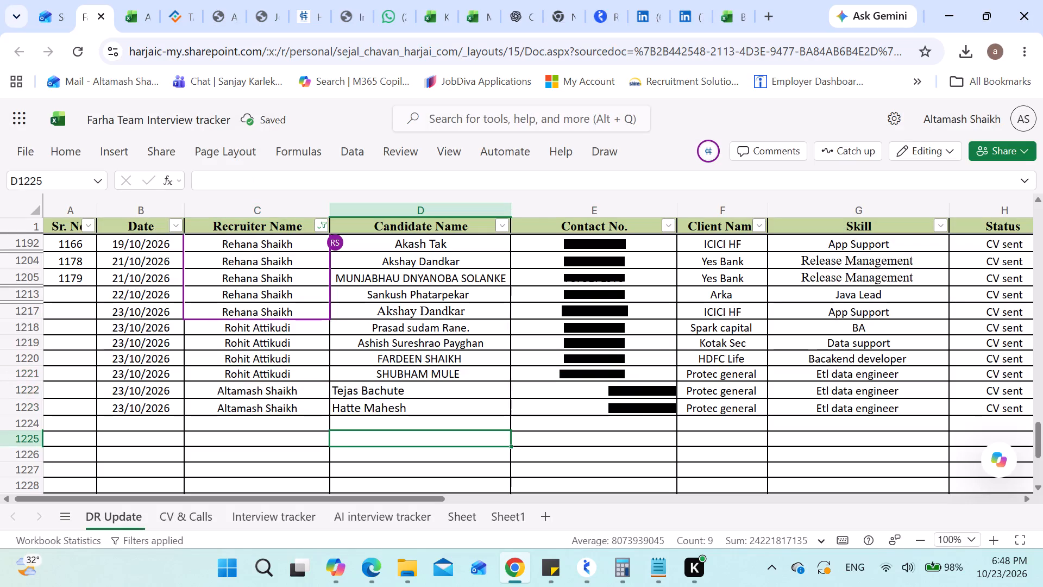
Apply the formatting of Candidate Name cell D1221 to D1222:D1223.
click(294, 393)
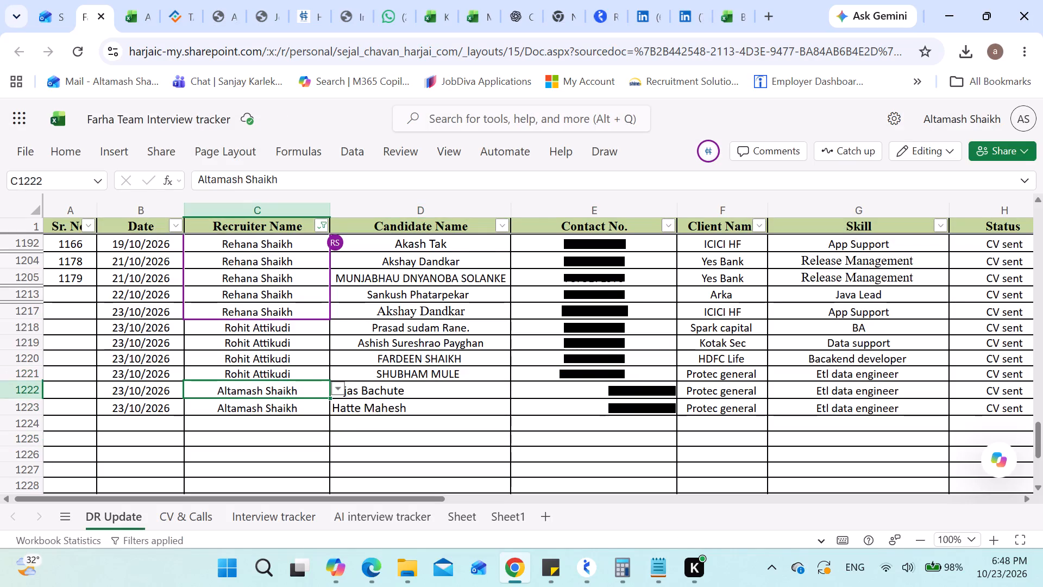
click(412, 383)
click(412, 374)
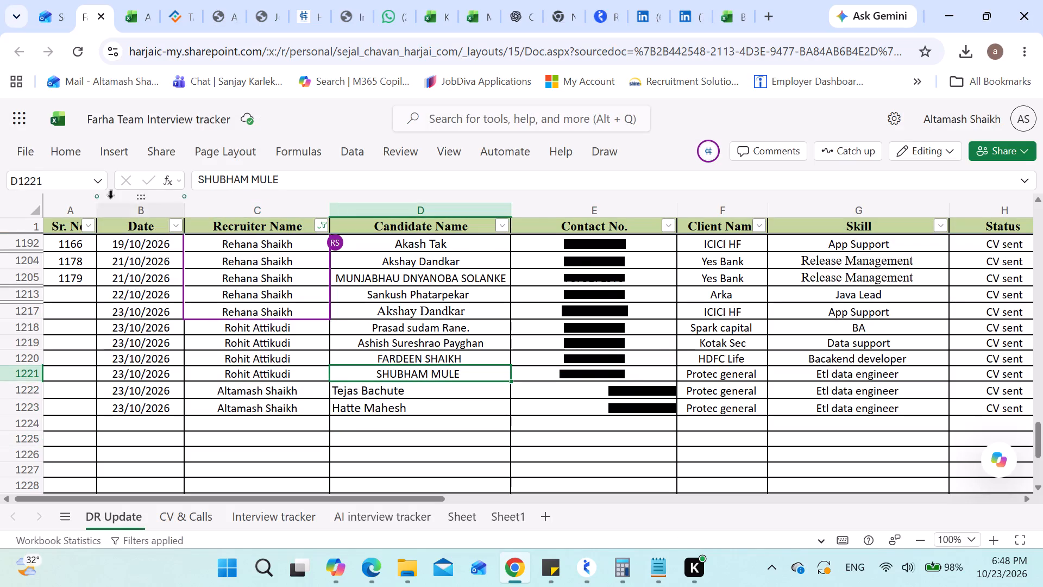
click(56, 147)
click(95, 217)
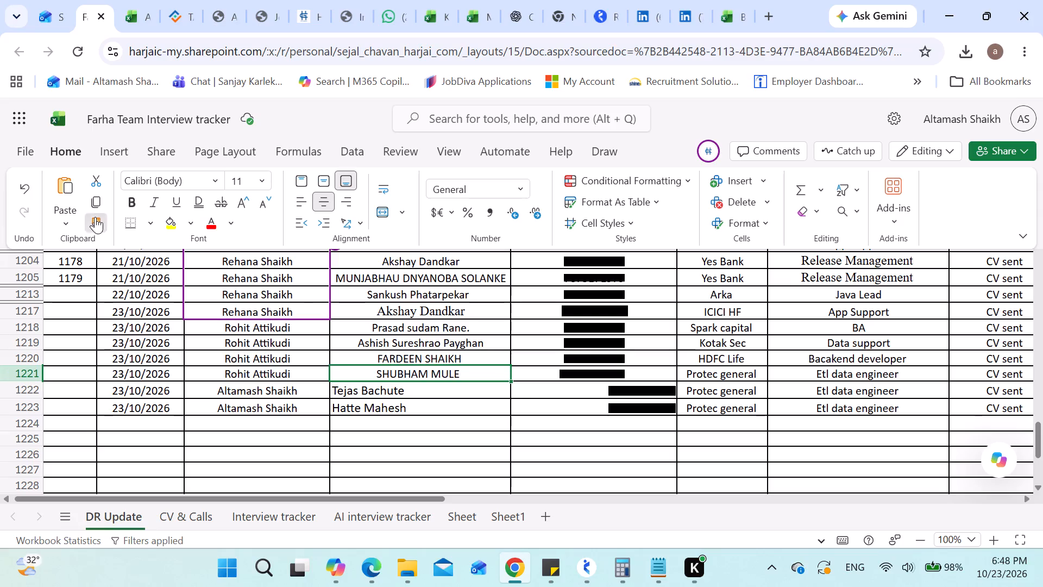
drag(361, 384, 363, 404)
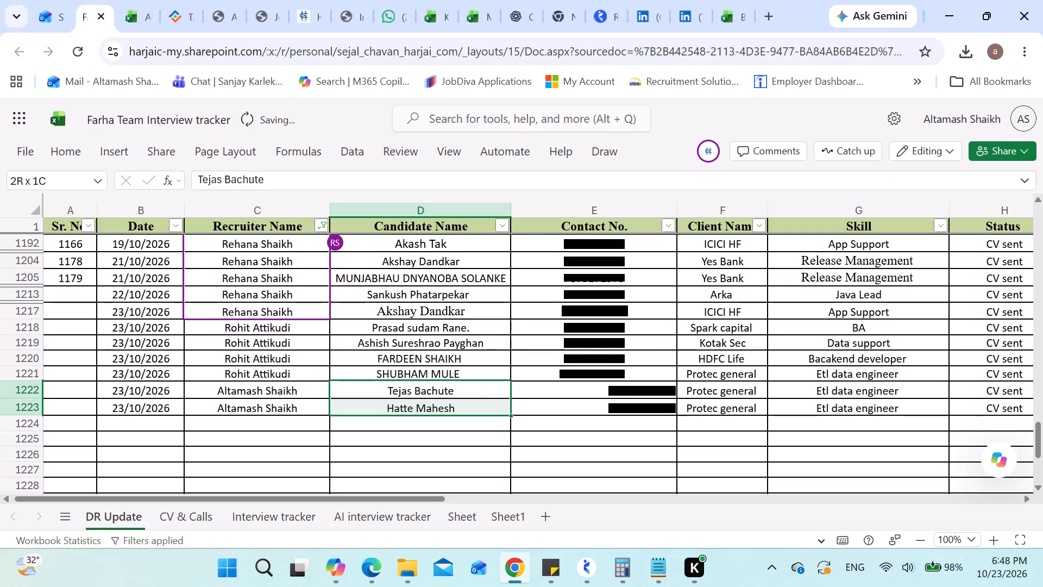
click(589, 444)
Apply the formatting of Contact No. cell E1221 to E1223, without replacing any existing data.
click(581, 371)
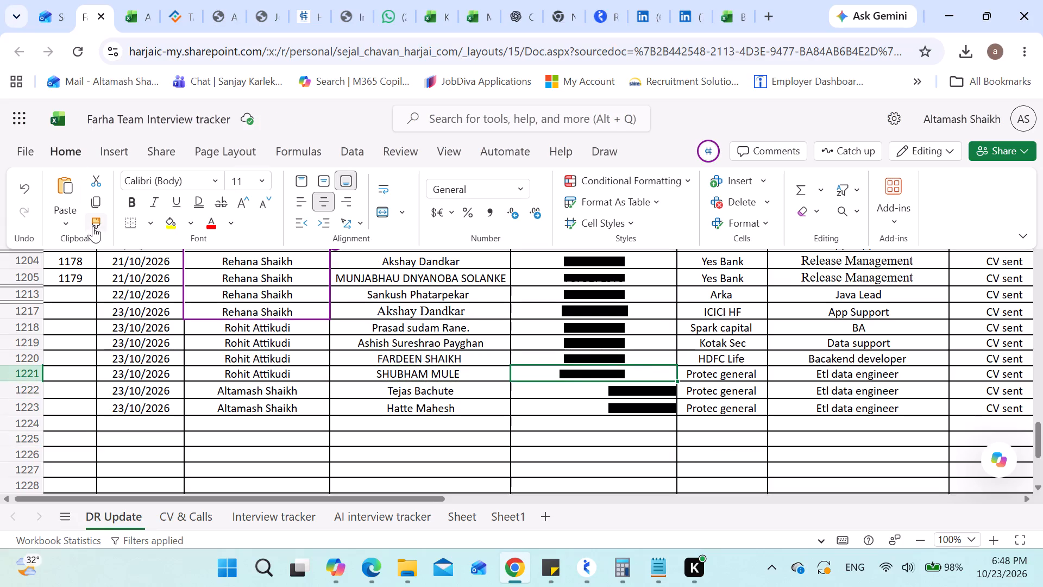
click(94, 226)
drag(587, 382, 587, 401)
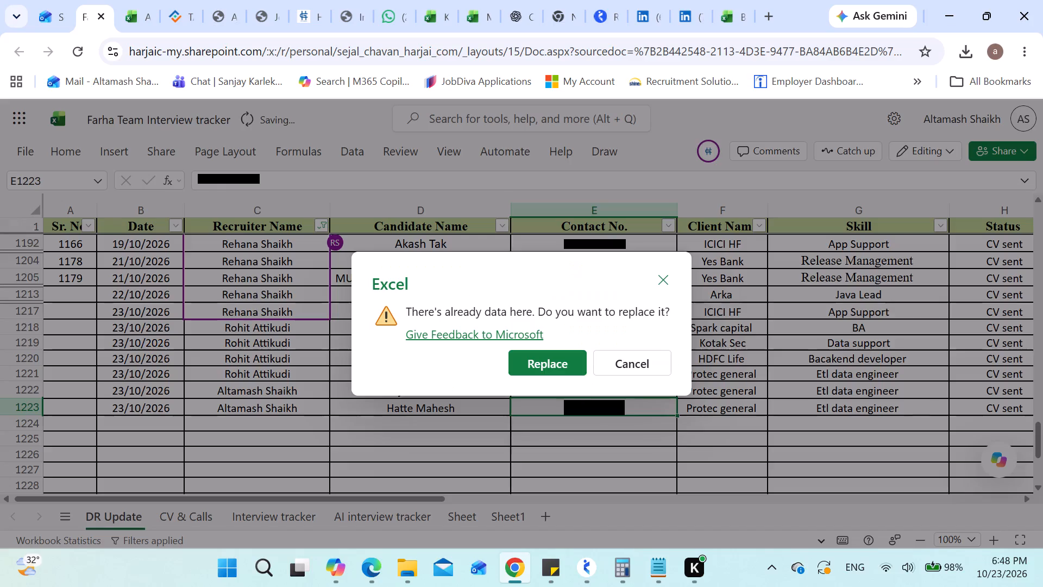
click(662, 279)
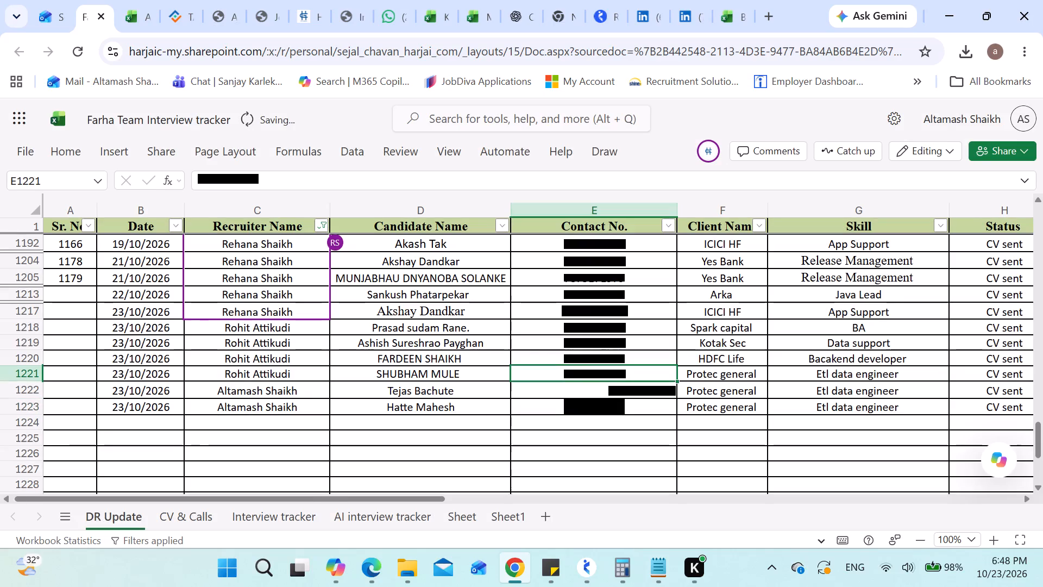
click(574, 438)
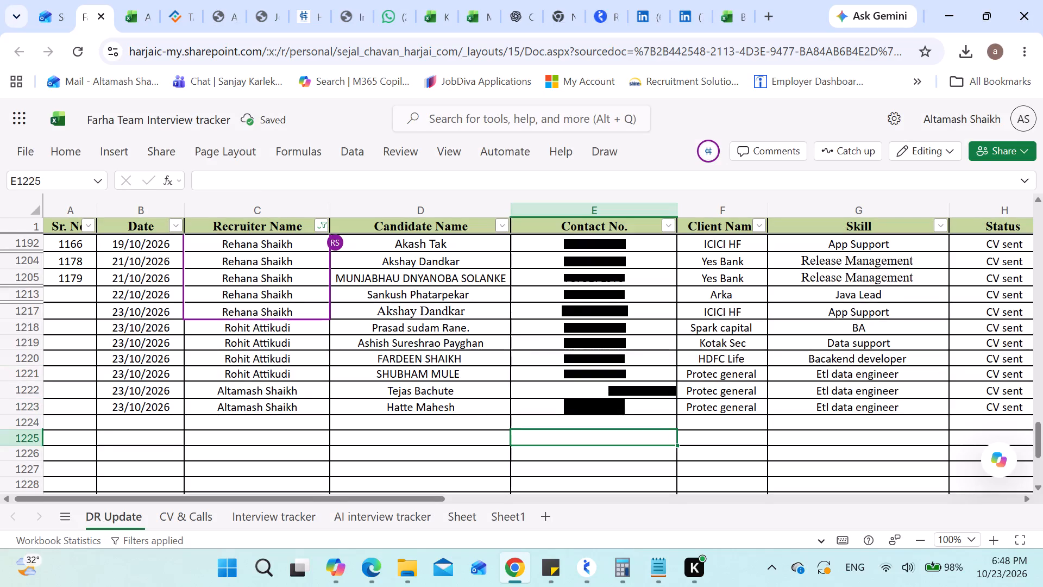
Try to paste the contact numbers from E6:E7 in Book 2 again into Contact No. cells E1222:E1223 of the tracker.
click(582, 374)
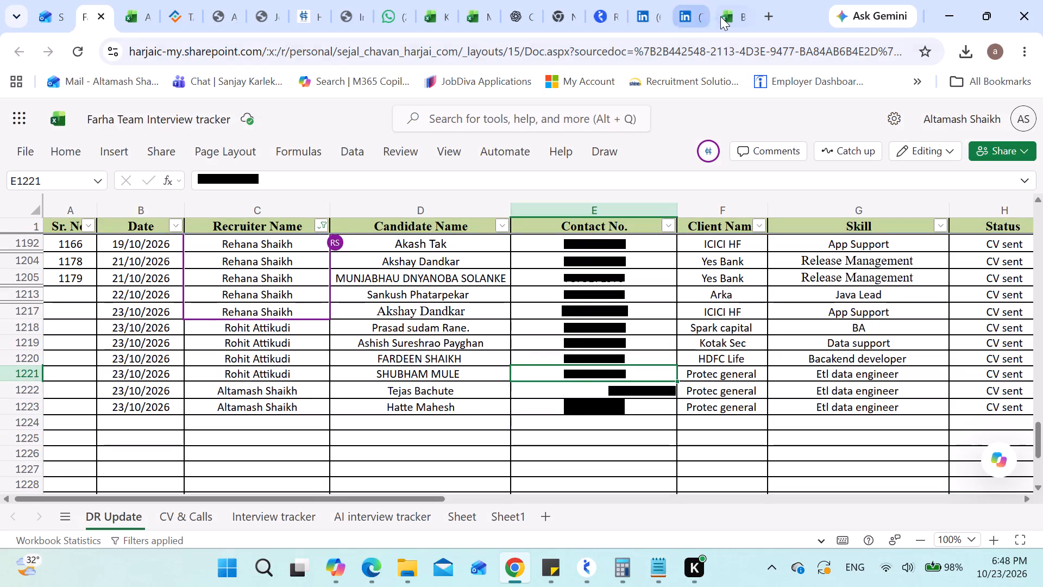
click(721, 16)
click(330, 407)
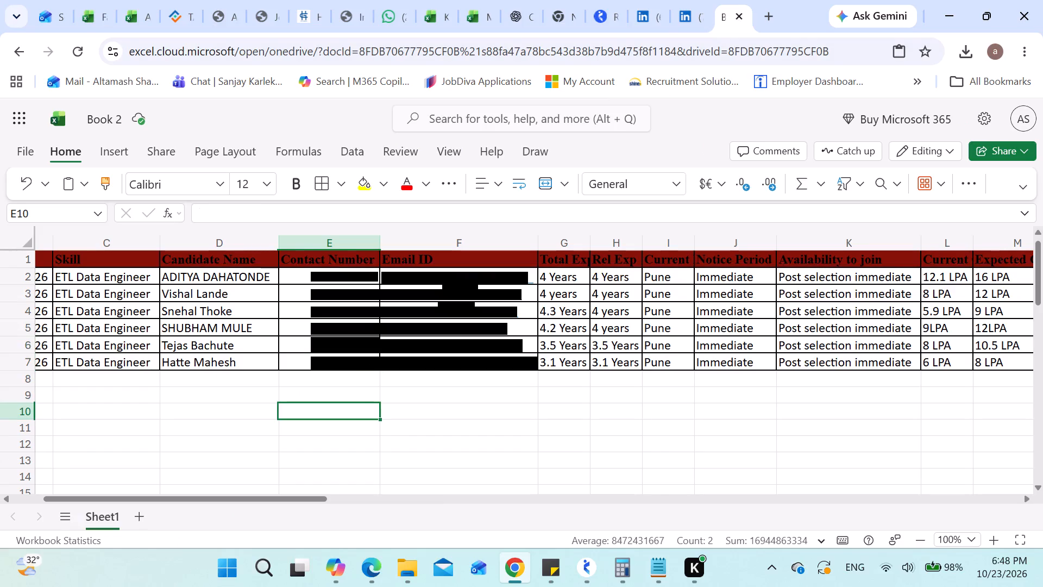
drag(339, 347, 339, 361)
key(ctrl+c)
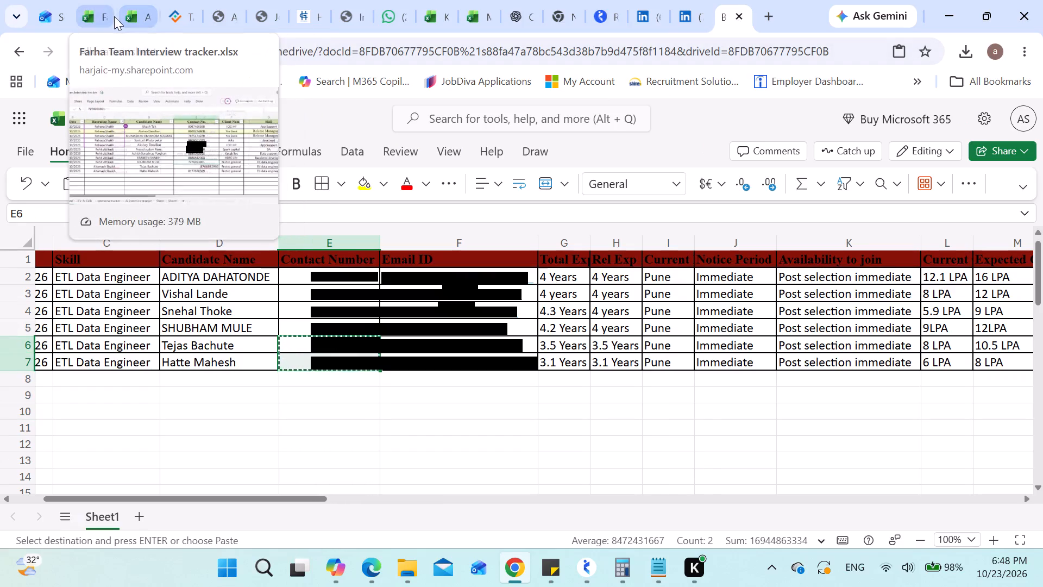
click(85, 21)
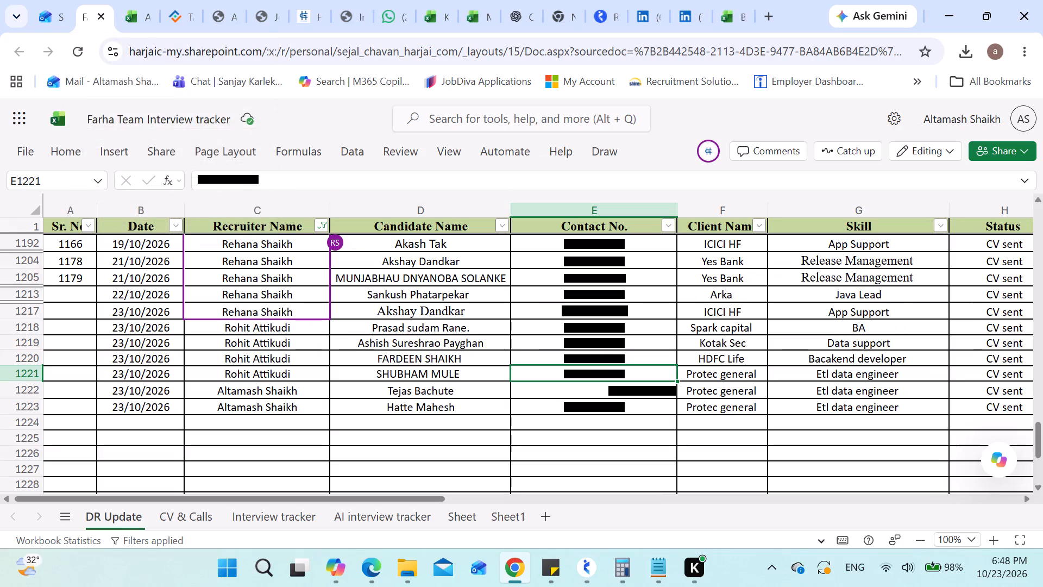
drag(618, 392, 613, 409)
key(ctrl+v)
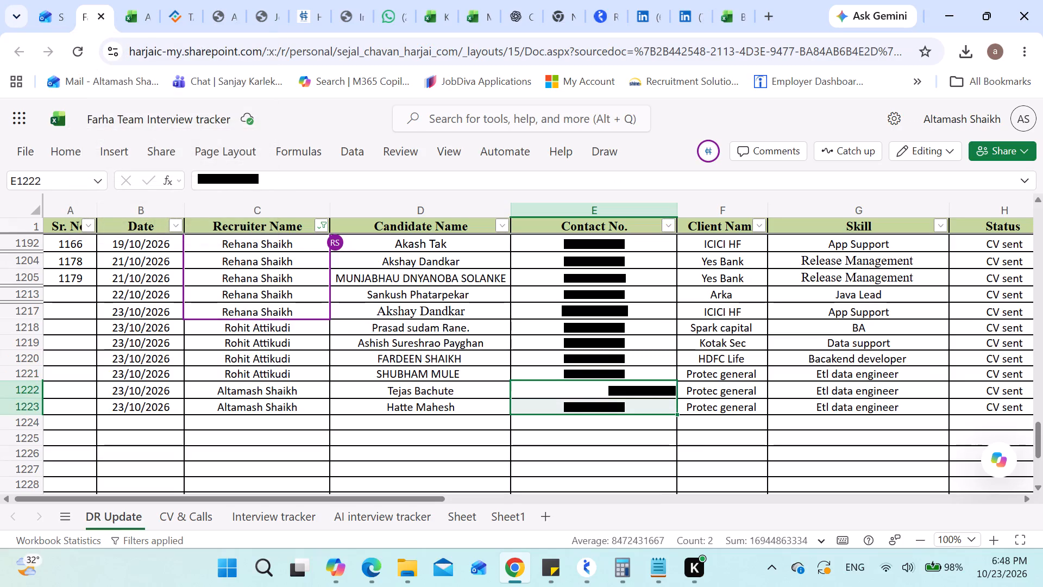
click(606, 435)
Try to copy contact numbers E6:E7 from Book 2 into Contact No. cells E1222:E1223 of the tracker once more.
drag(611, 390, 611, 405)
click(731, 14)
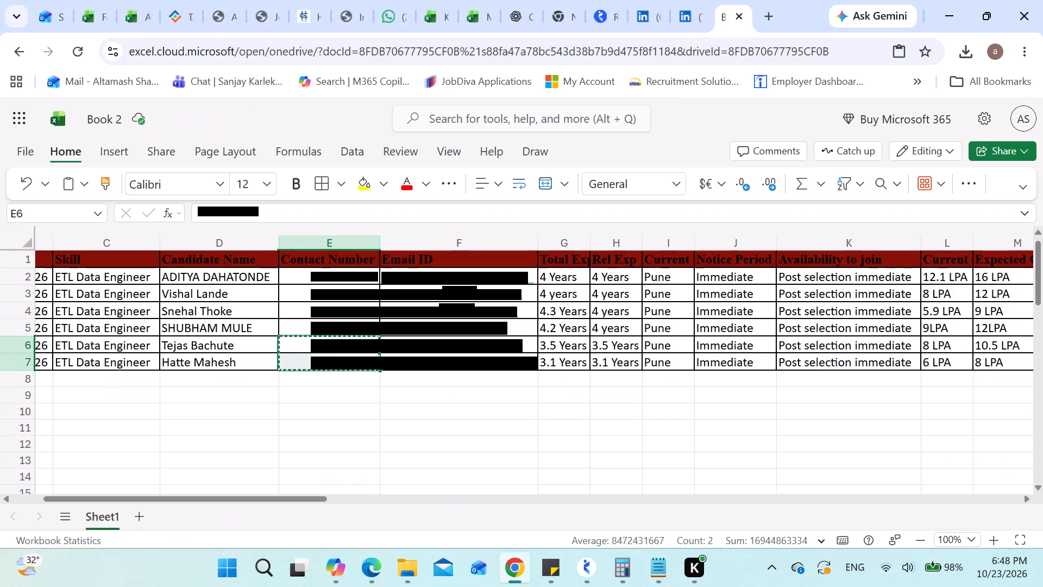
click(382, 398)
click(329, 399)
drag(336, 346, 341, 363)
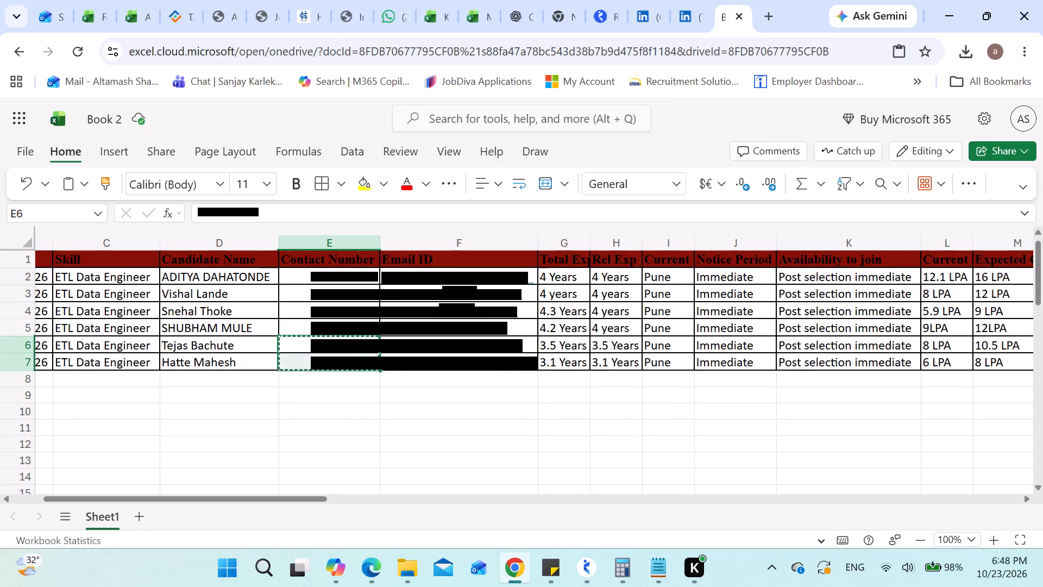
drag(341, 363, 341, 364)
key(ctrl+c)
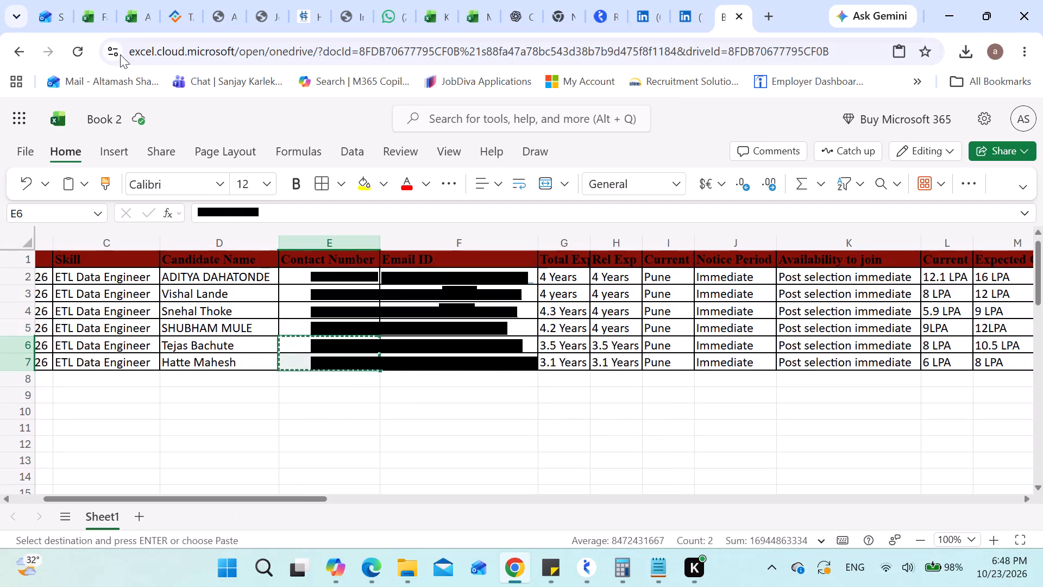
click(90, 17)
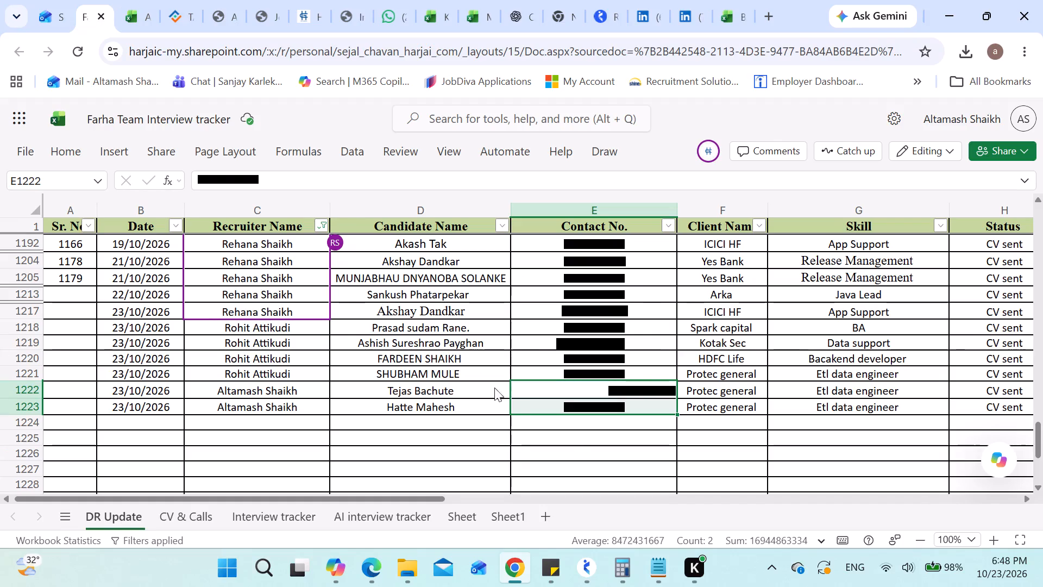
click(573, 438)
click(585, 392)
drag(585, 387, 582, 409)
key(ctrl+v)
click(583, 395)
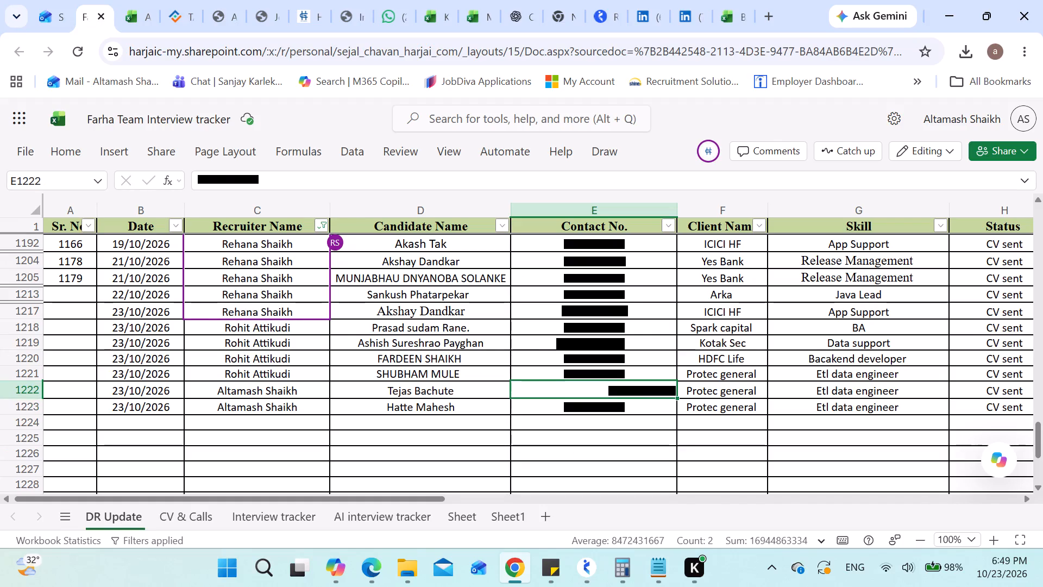
Copy only the contact number in E7 of Book 2 into Contact No. cell E1223 of the tracker.
click(721, 12)
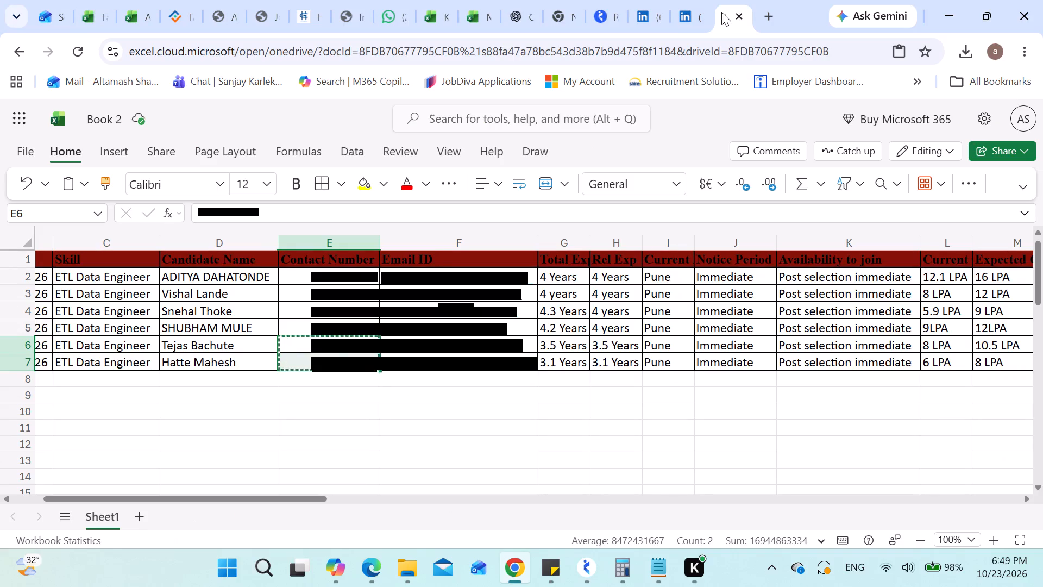
click(88, 12)
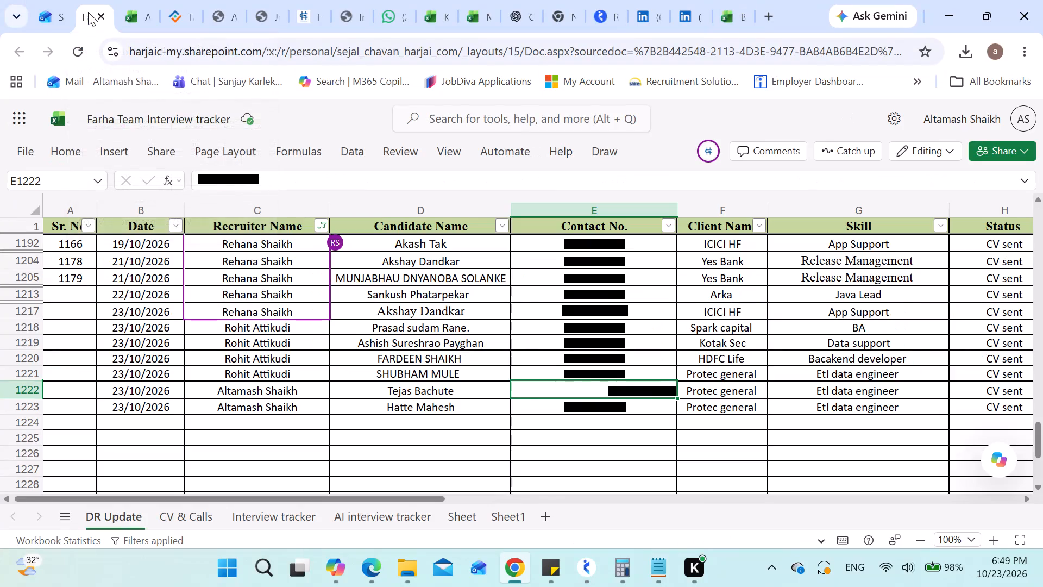
click(724, 17)
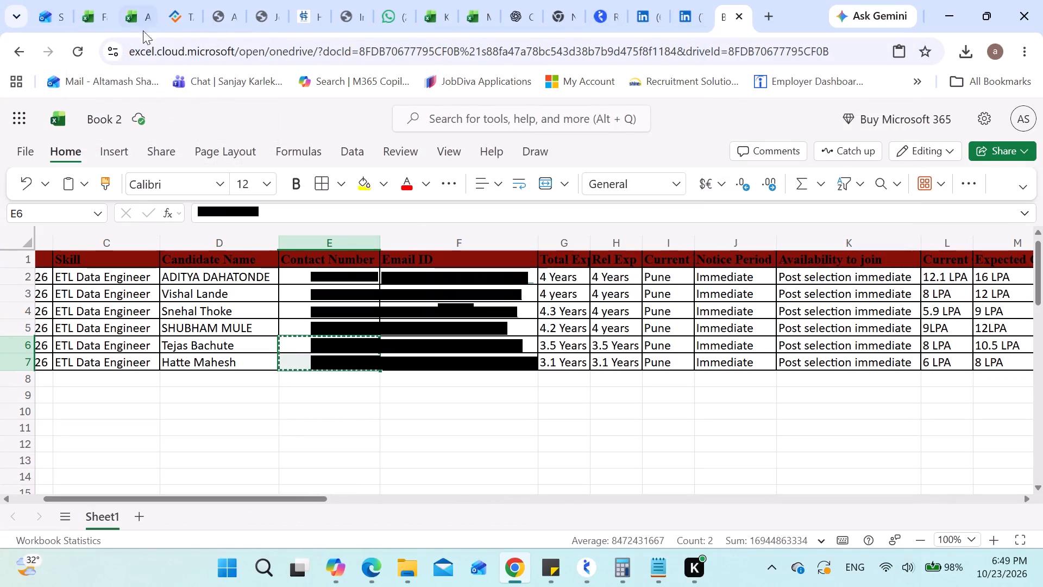
click(308, 397)
click(319, 364)
key(ctrl+c)
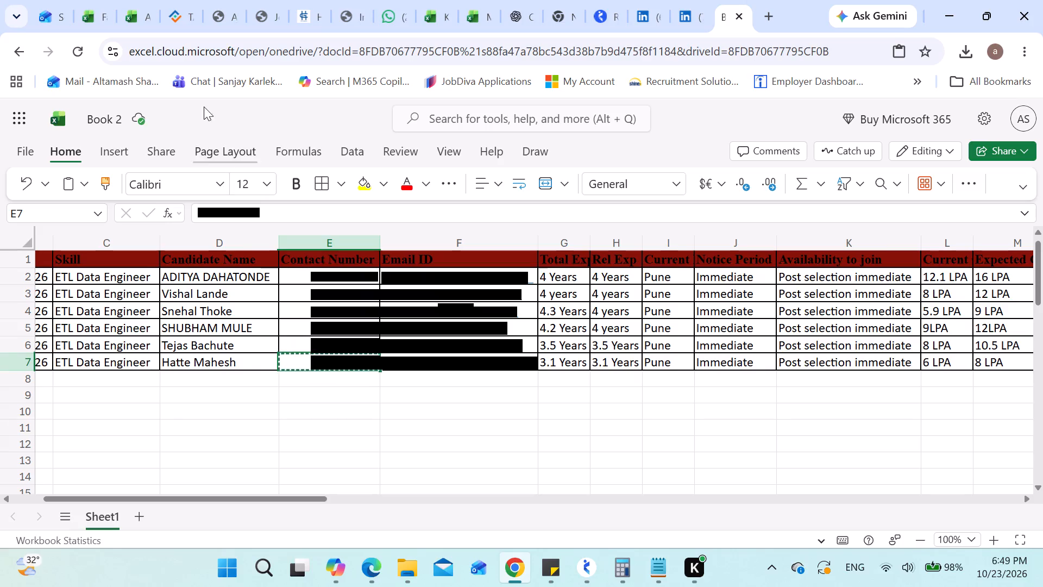
click(82, 10)
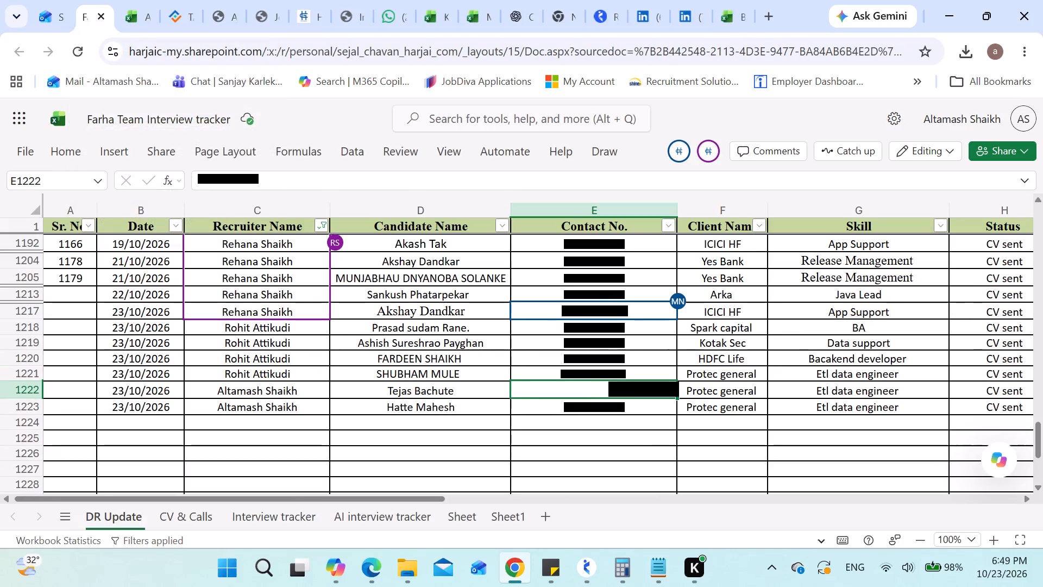
click(570, 411)
key(ctrl+v)
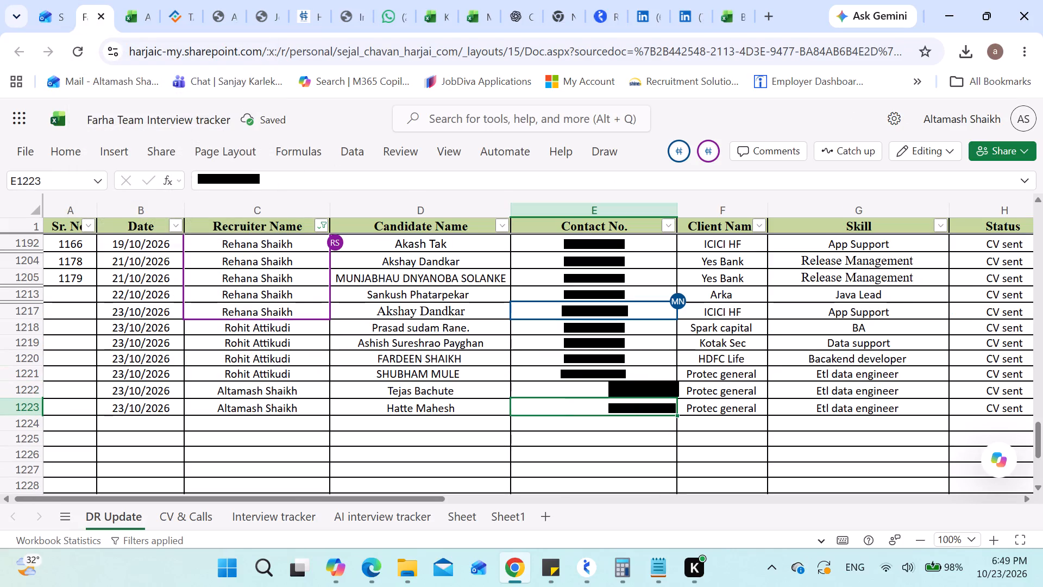
Apply the formatting of Contact No. cell E1221 to E1222:E1223 with Format Painter.
click(592, 374)
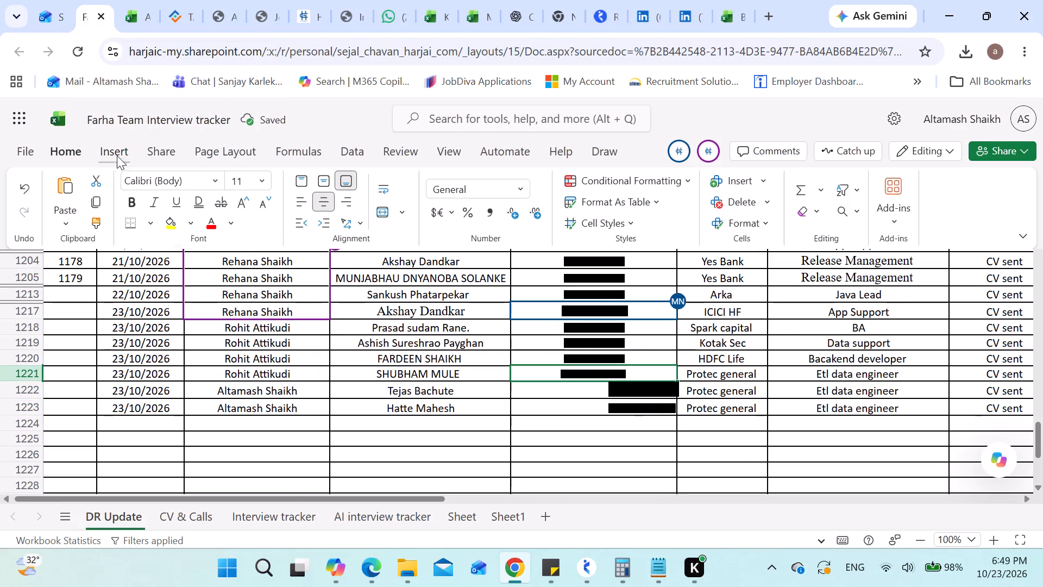
click(93, 221)
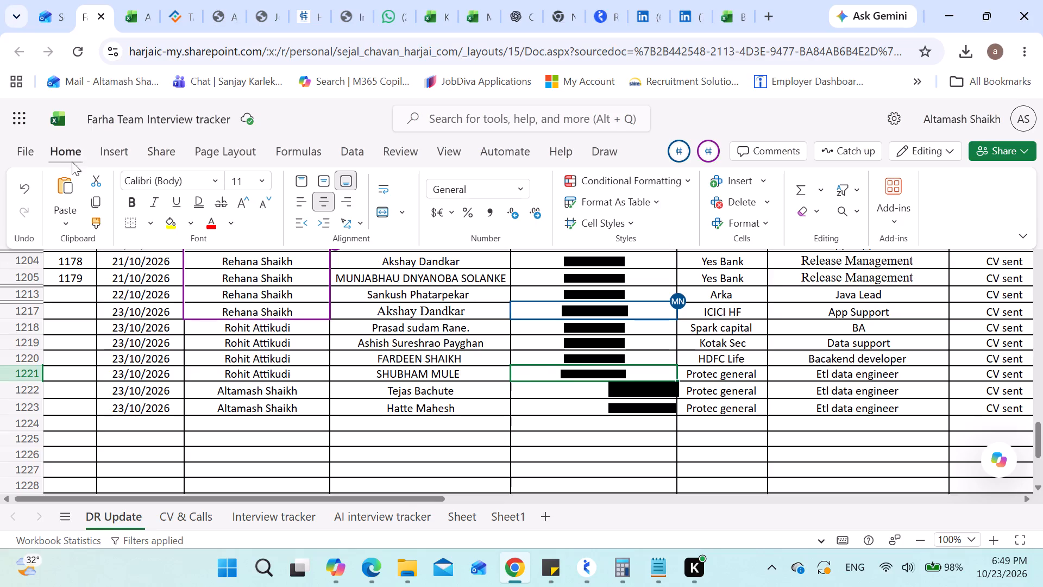
click(92, 226)
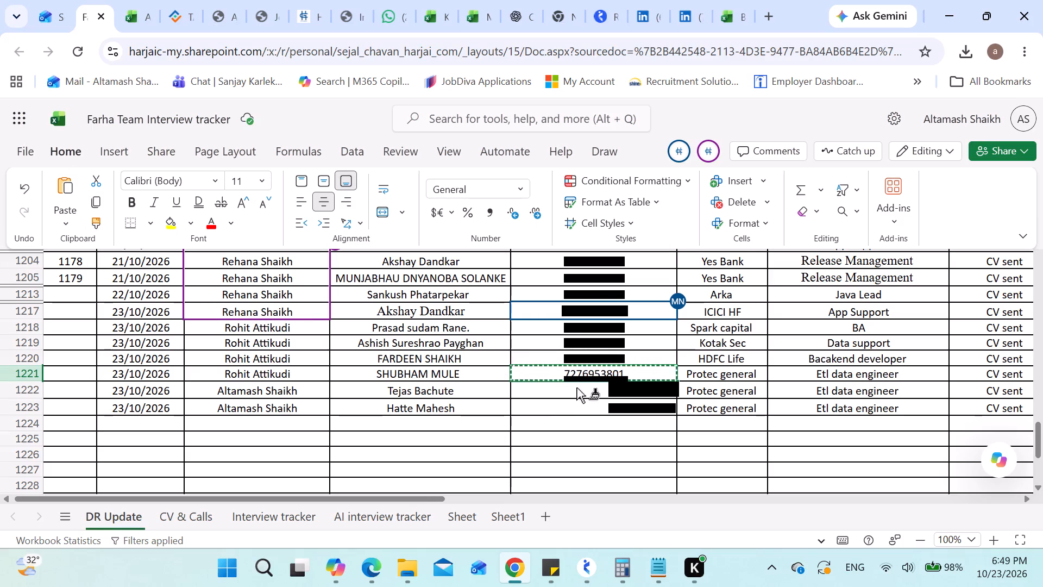
drag(577, 384, 575, 399)
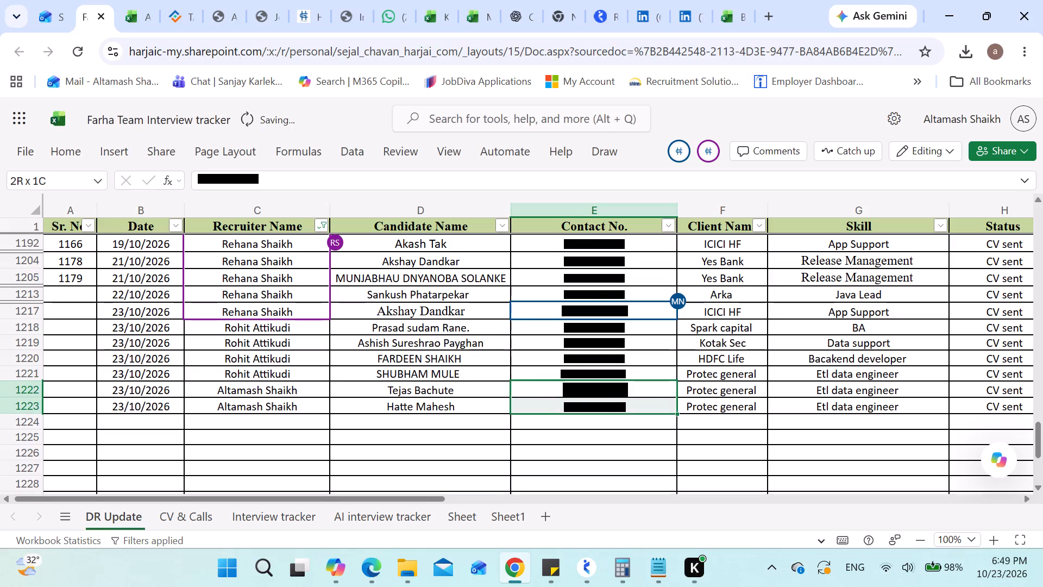
click(607, 421)
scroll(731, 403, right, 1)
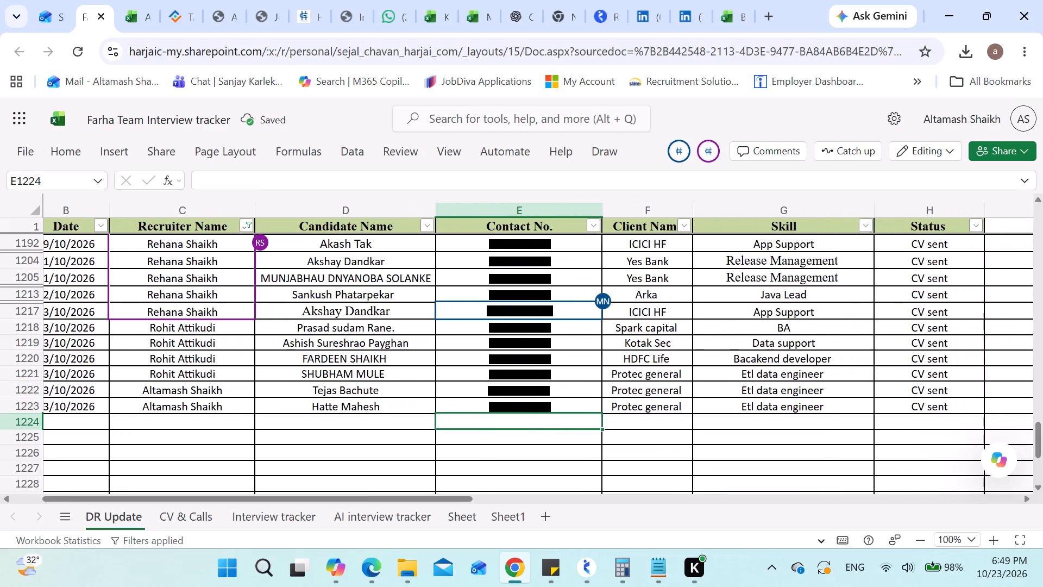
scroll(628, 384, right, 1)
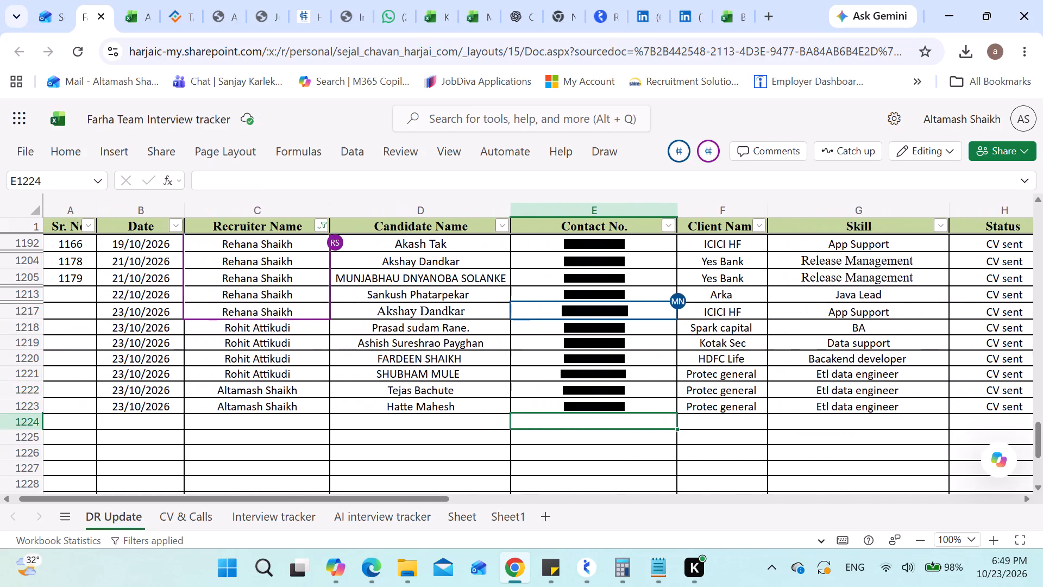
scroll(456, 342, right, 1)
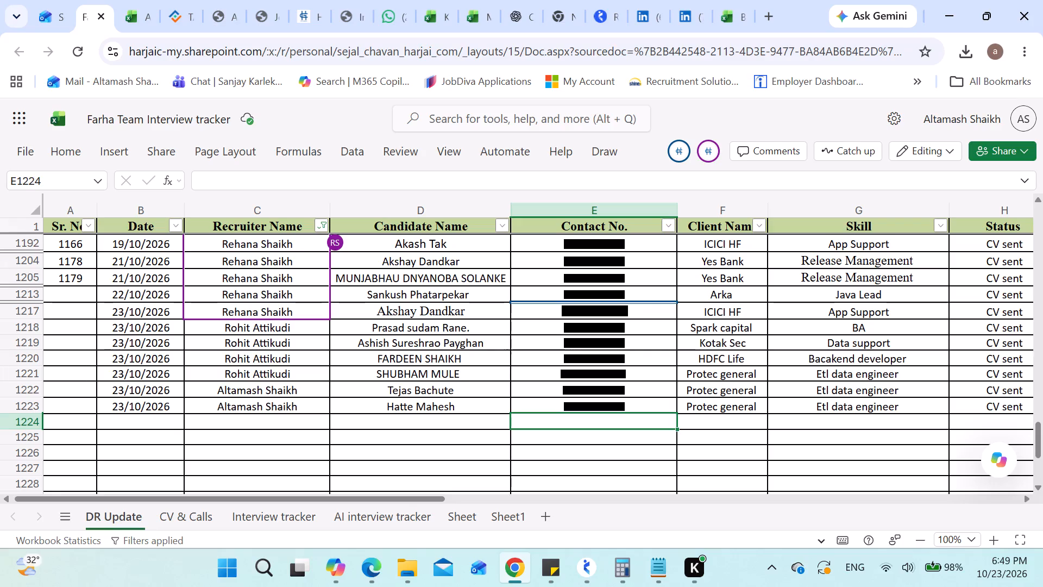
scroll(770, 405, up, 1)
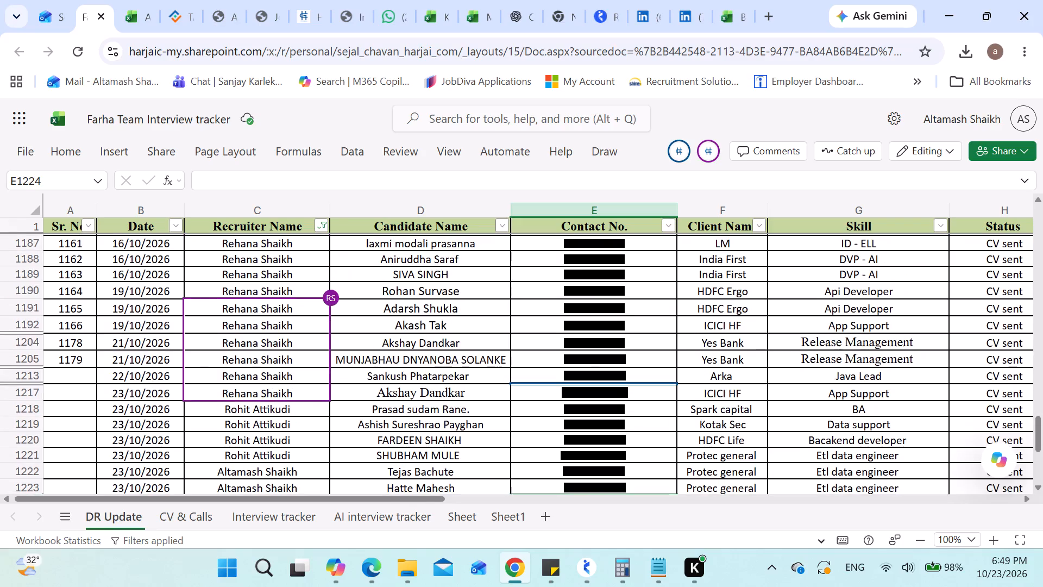